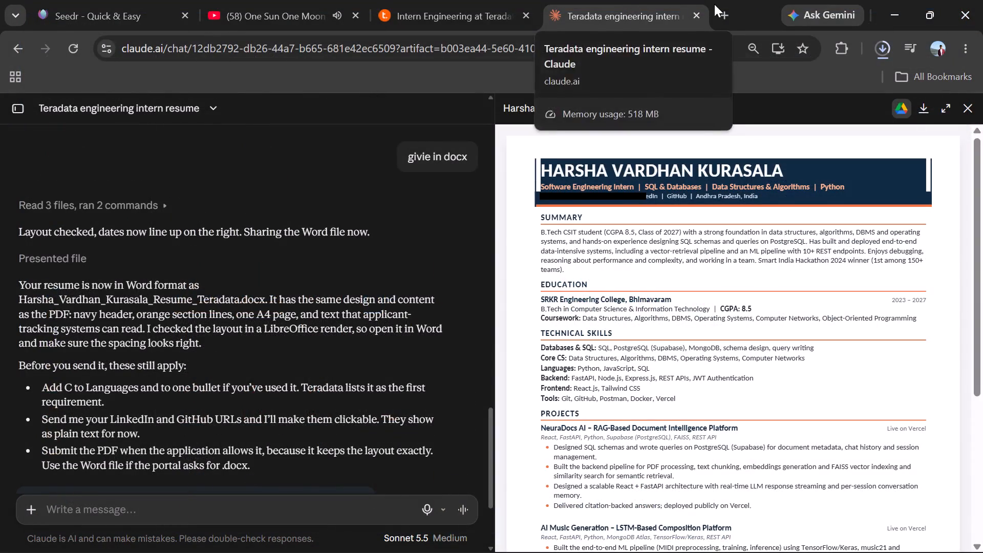
Search the web for "online pdf editor" in a new browser tab.
{"action": "left_click", "coordinate": [720, 8]}
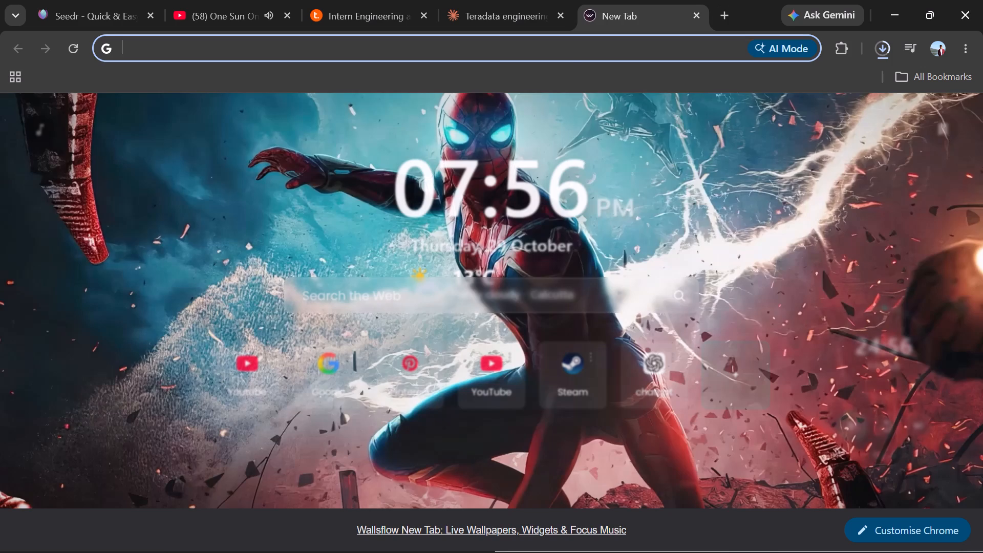
{"action": "type", "text": "online pdf"}
{"action": "key", "text": "Right"}
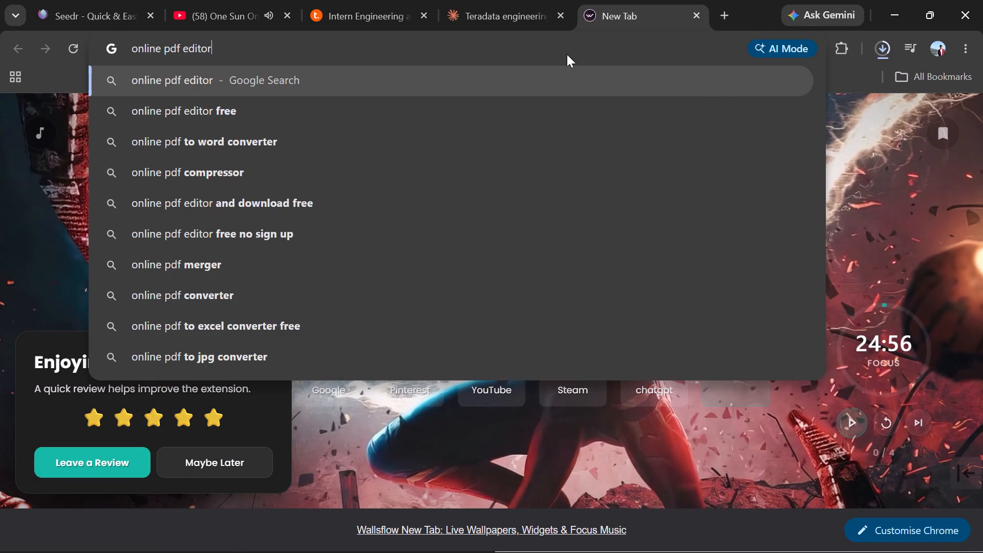
{"action": "key", "text": "Return"}
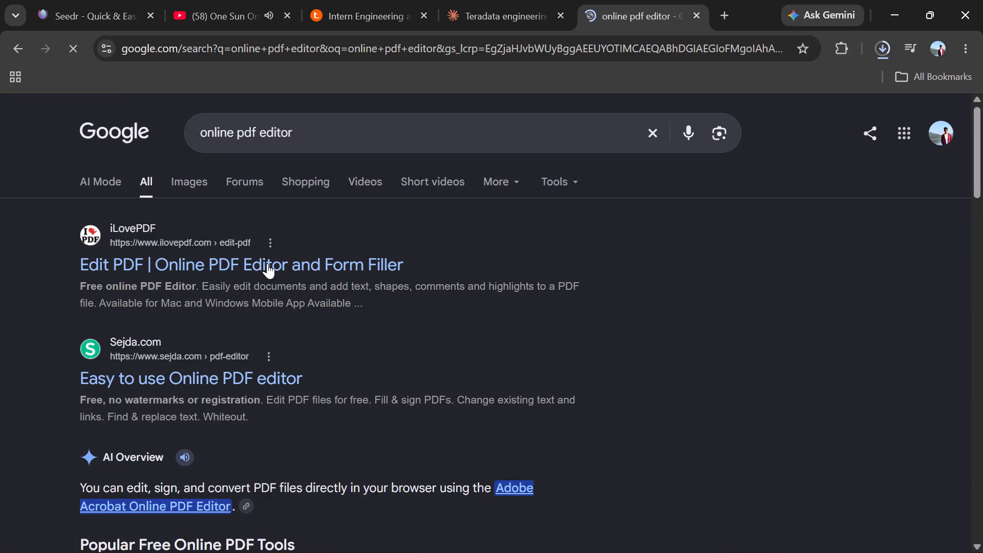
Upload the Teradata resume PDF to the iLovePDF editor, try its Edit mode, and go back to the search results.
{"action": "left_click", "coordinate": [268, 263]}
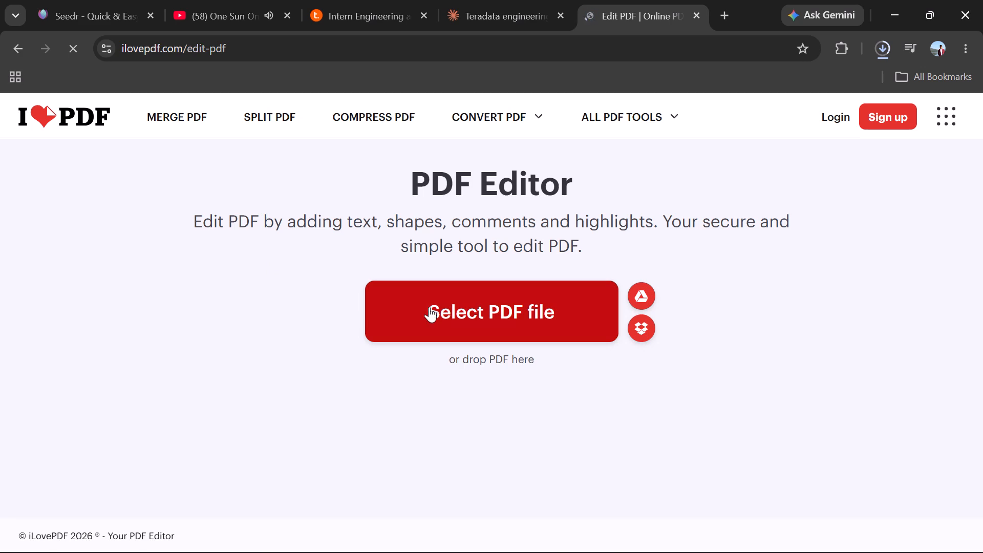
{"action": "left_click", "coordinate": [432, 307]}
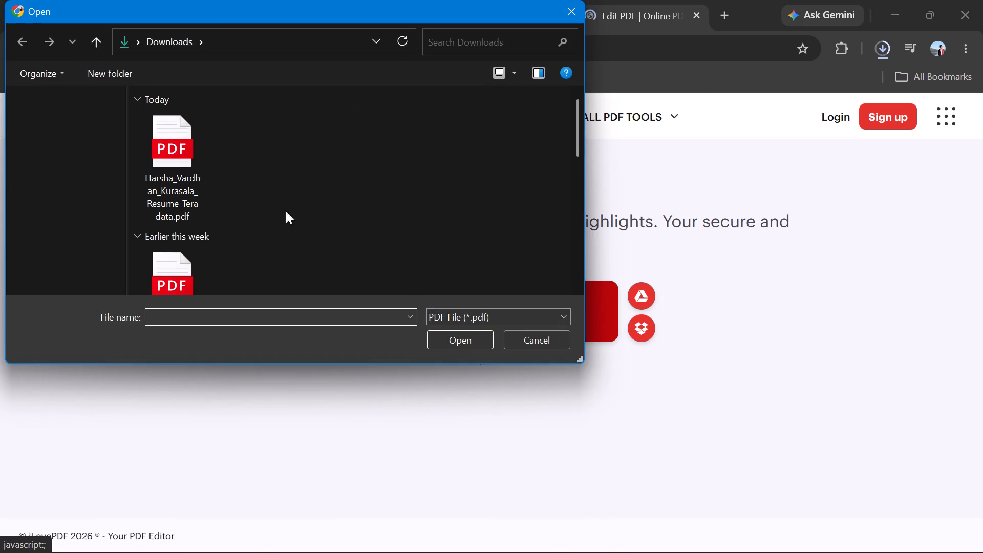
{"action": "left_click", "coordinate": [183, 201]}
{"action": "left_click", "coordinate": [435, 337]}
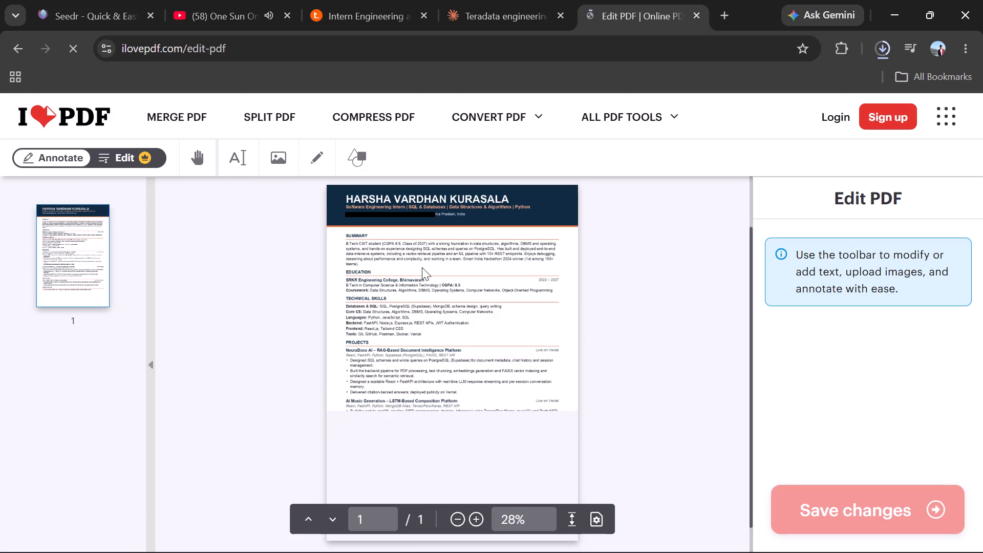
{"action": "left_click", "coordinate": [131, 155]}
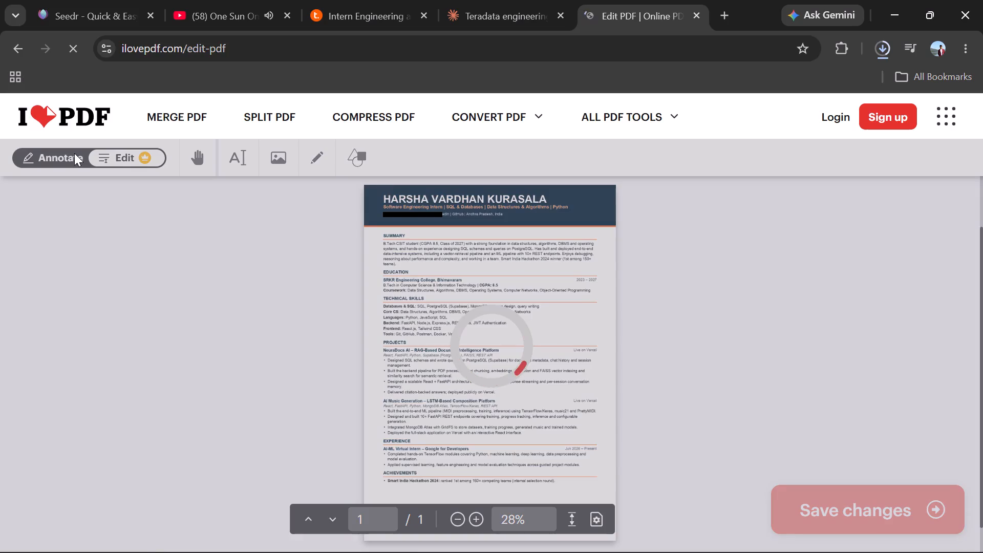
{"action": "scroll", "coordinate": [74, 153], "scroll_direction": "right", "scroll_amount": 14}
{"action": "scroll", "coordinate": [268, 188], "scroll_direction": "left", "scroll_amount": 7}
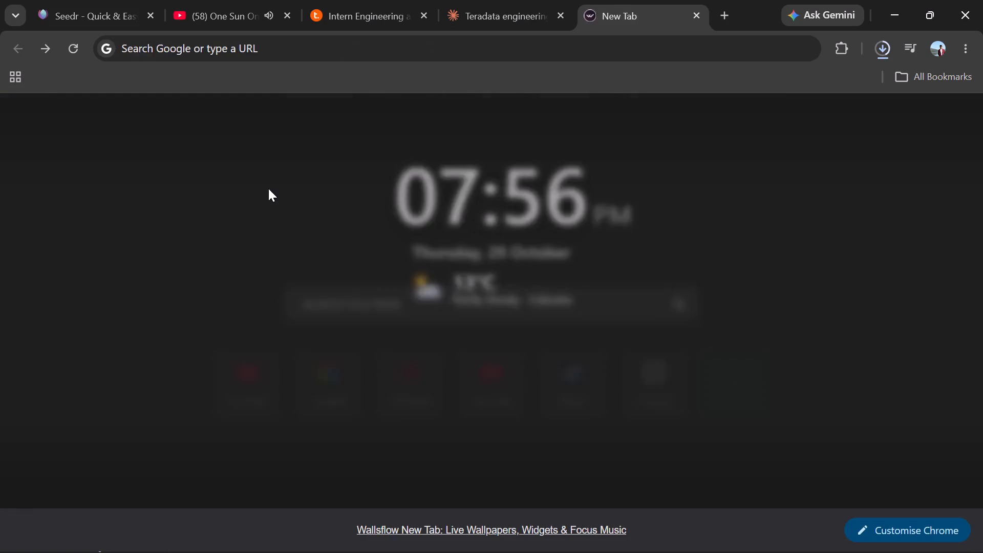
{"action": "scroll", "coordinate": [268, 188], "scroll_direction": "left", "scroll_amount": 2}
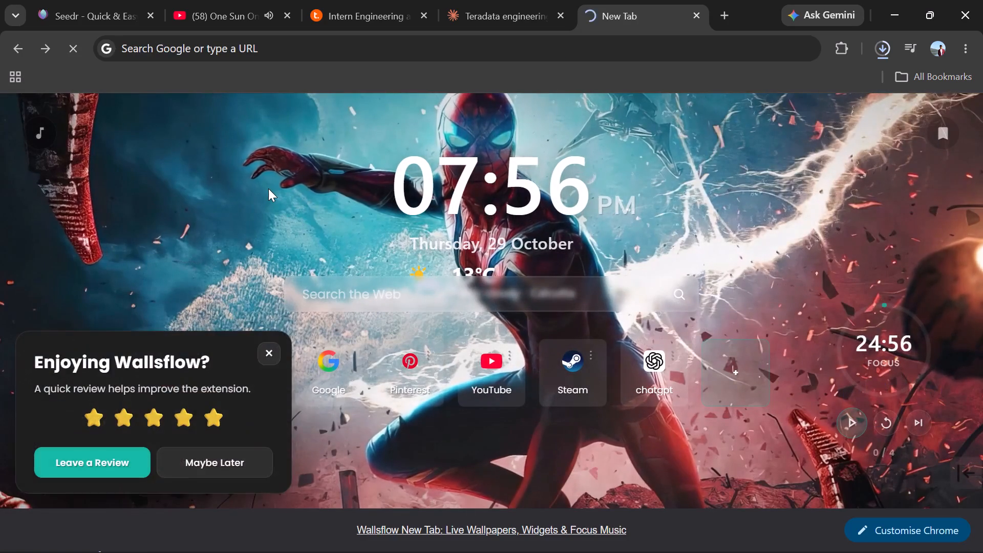
Change the web search to the suggested query "pdf online editor free".
{"action": "scroll", "coordinate": [158, 325], "scroll_direction": "down", "scroll_amount": 1}
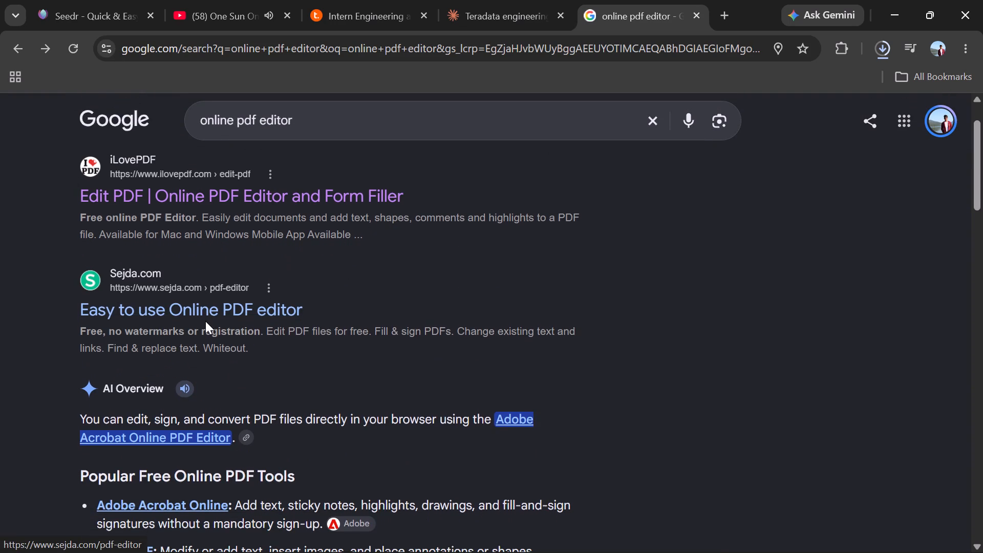
{"action": "scroll", "coordinate": [205, 321], "scroll_direction": "down", "scroll_amount": 1}
{"action": "left_click", "coordinate": [378, 134]}
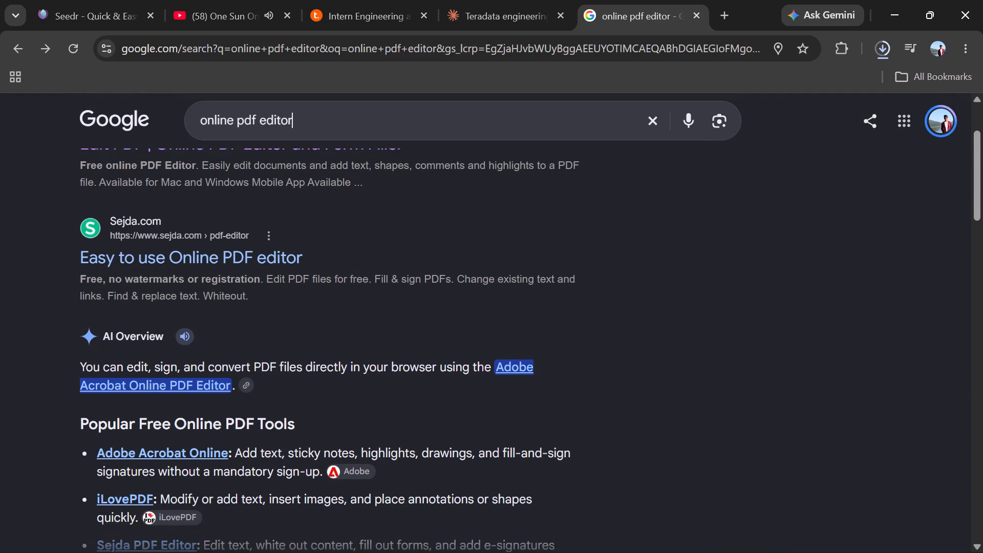
{"action": "left_click", "coordinate": [363, 152]}
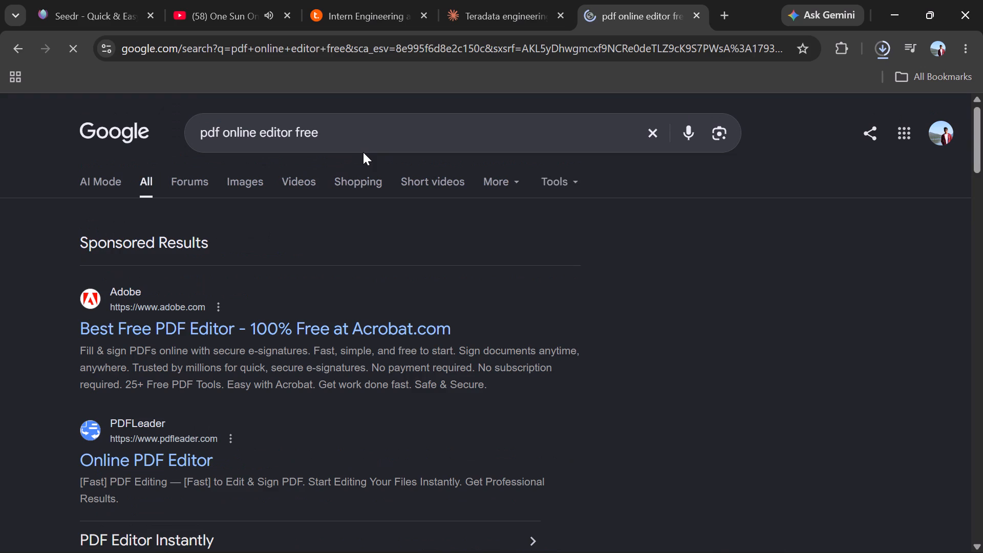
Open Canva's free PDF editor from the results, upload the Teradata resume PDF, and sign in with the second suggested Google account.
{"action": "scroll", "coordinate": [296, 301], "scroll_direction": "down", "scroll_amount": 4}
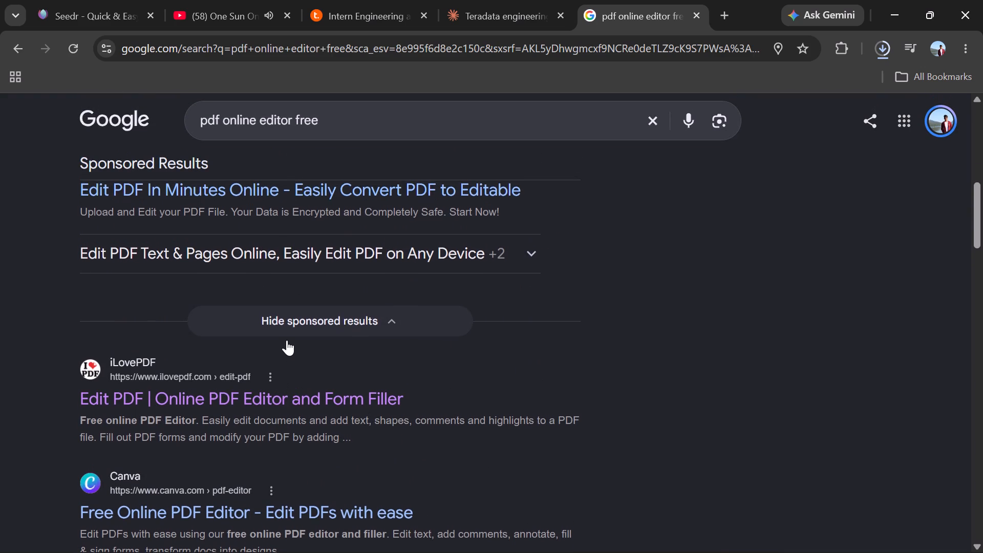
{"action": "left_click", "coordinate": [237, 493]}
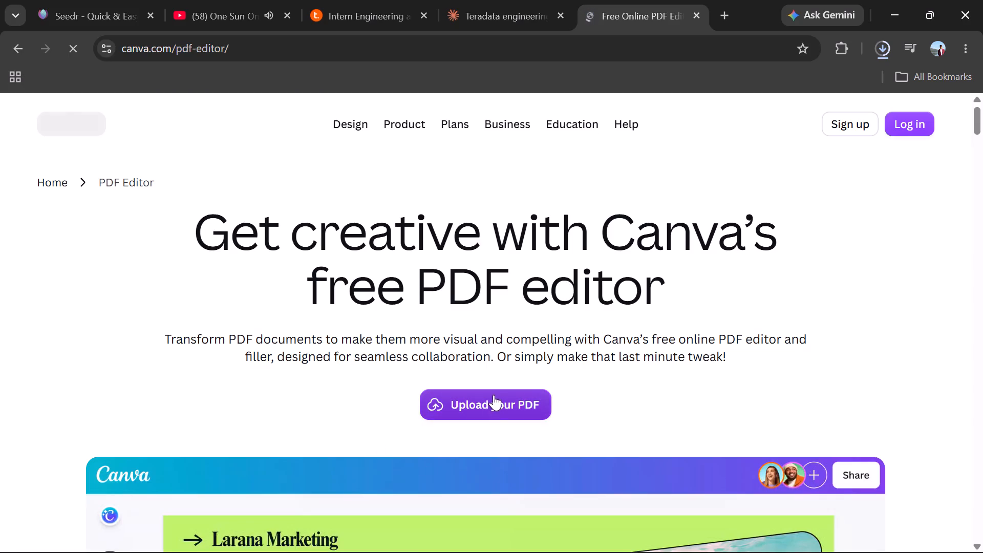
{"action": "left_click", "coordinate": [494, 395]}
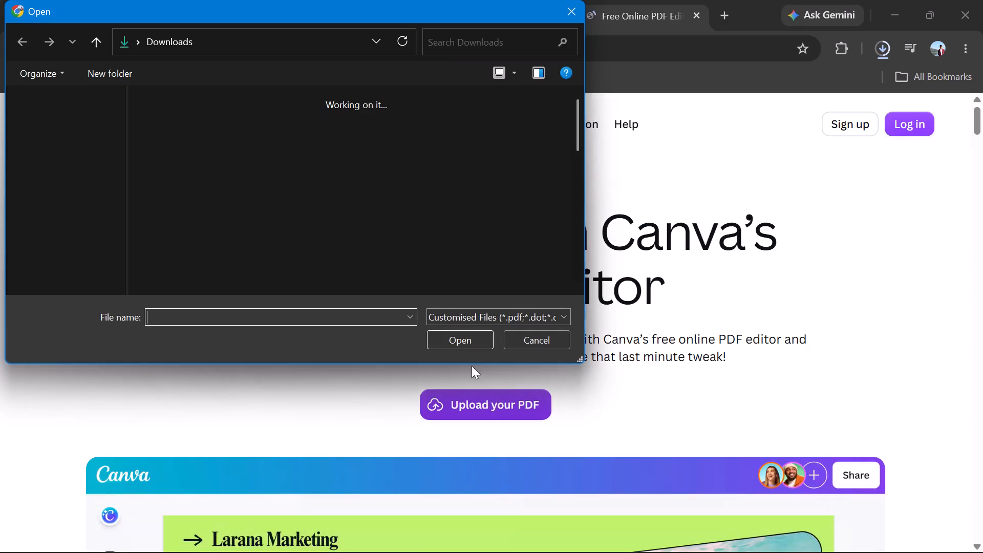
{"action": "left_click", "coordinate": [183, 172]}
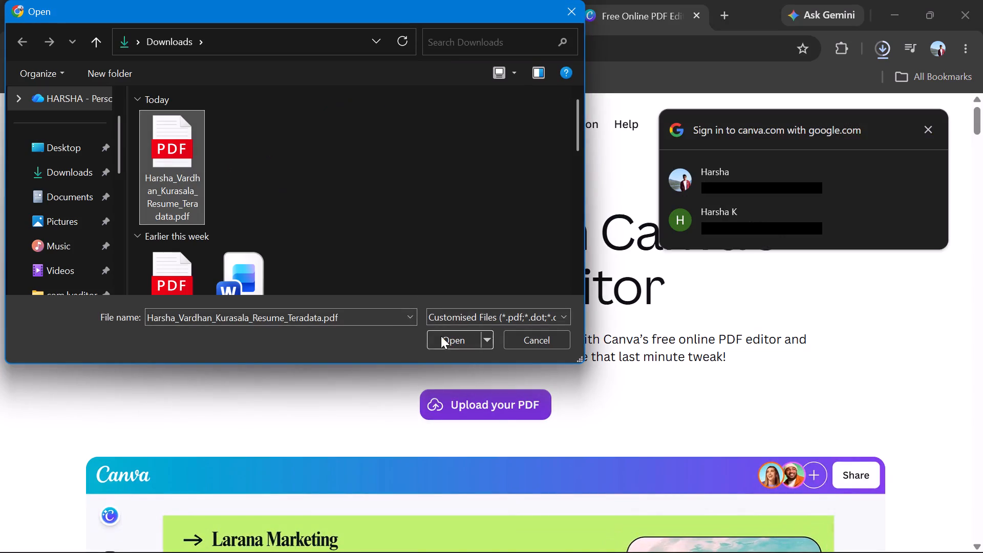
{"action": "left_click", "coordinate": [446, 336]}
{"action": "left_click", "coordinate": [781, 189]}
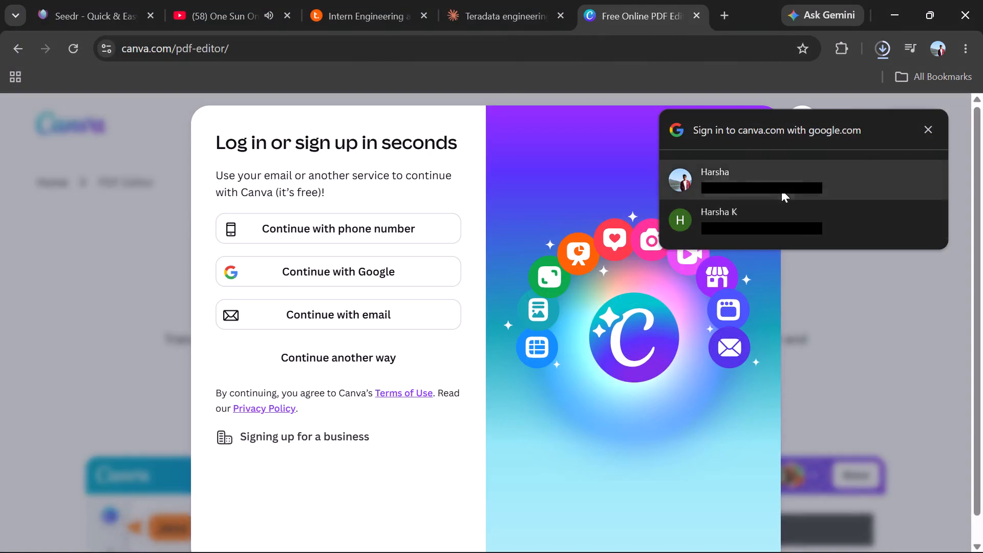
{"action": "left_click", "coordinate": [737, 214]}
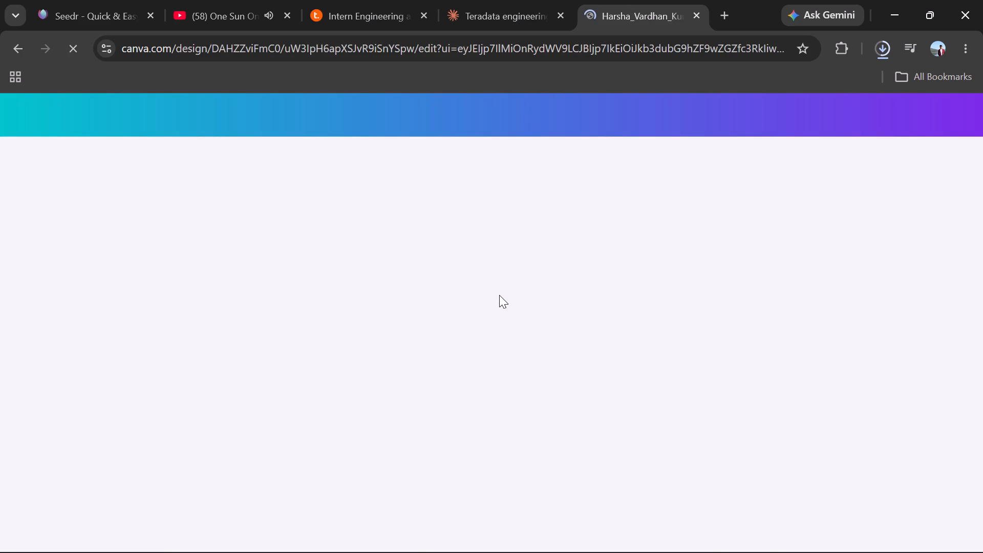
Select the word "GitHub" in the resume header's contact line and open its link entry.
{"action": "left_click", "coordinate": [883, 46]}
{"action": "left_click", "coordinate": [542, 245]}
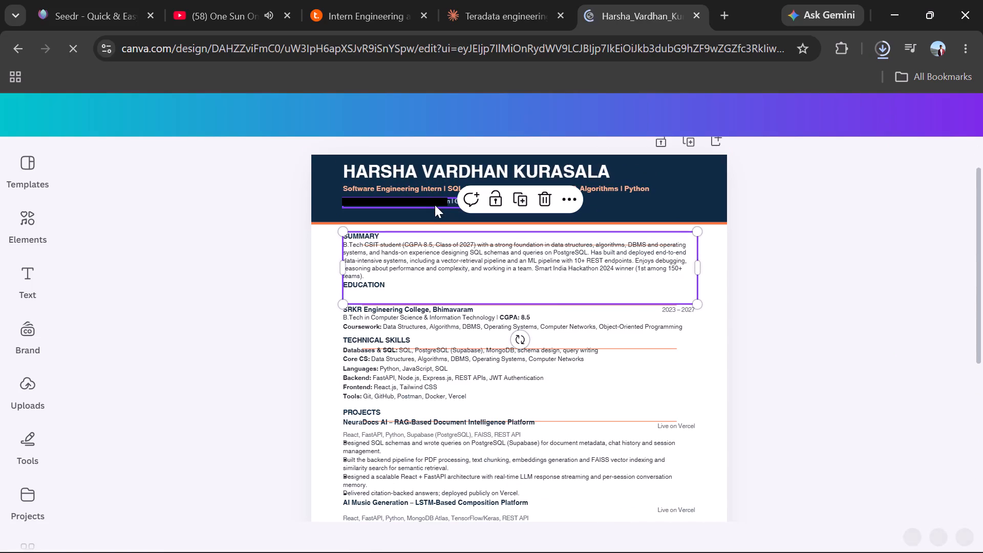
{"action": "left_click", "coordinate": [435, 201]}
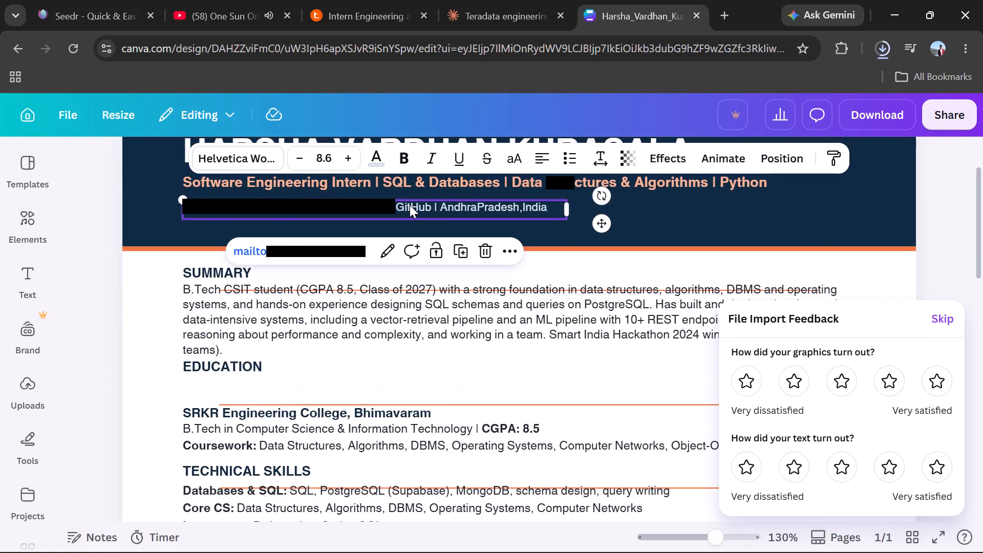
{"action": "double_click", "coordinate": [410, 205]}
{"action": "left_click", "coordinate": [414, 205]}
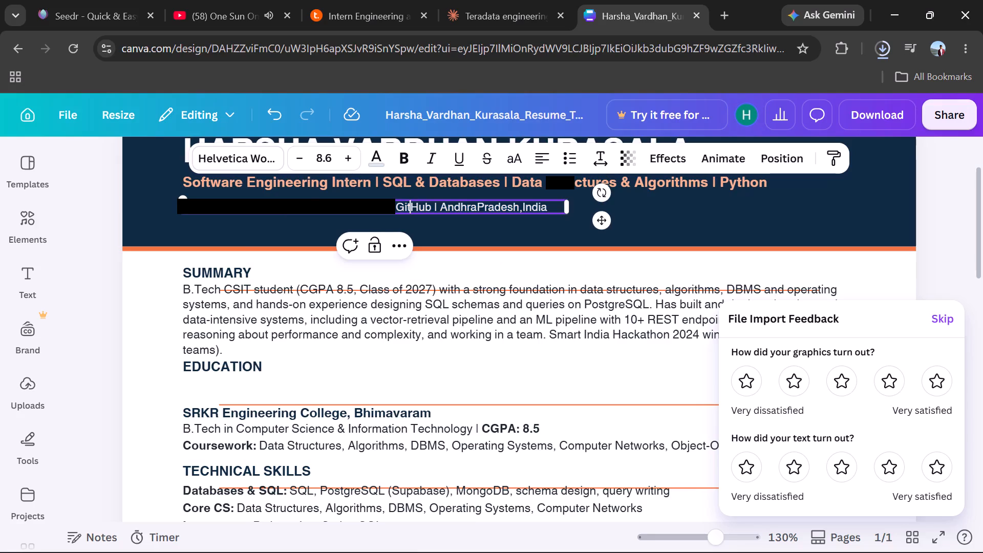
{"action": "key", "text": "Right"}
{"action": "key", "text": "Right"}
{"action": "key", "text": "Right"}
{"action": "key", "text": "shift+Left"}
{"action": "key", "text": "shift+Left"}
{"action": "key", "text": "shift+Left"}
{"action": "key", "text": "shift+Left"}
{"action": "key", "text": "shift+Left"}
{"action": "key", "text": "shift+Left"}
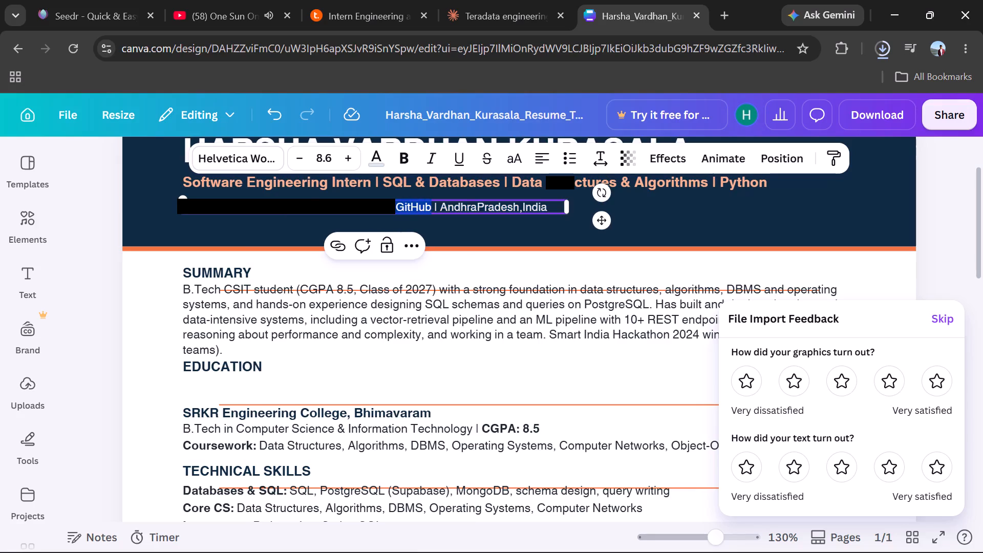
{"action": "left_click", "coordinate": [340, 252]}
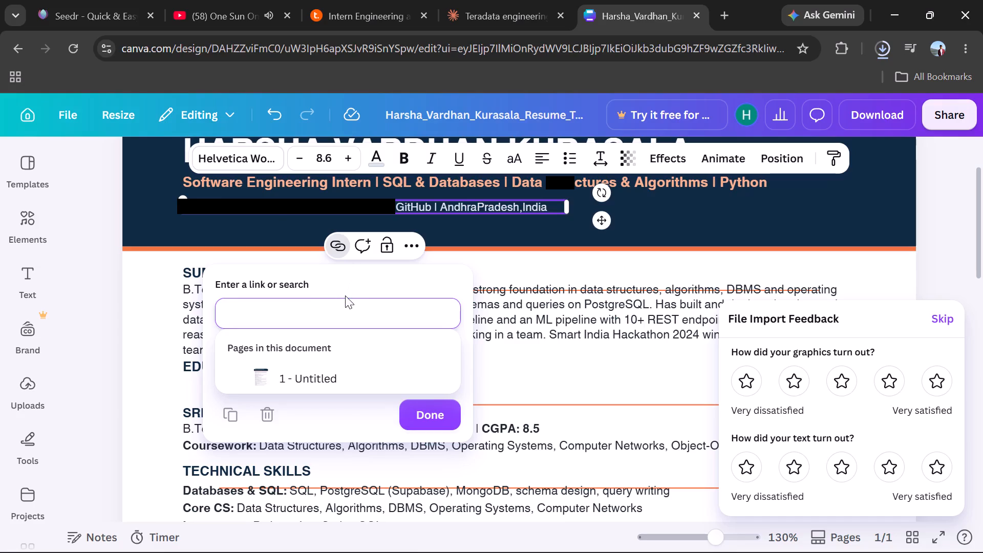
Copy the GitHub profile address from the browser's suggestion in a new tab and add it as the link on "GitHub" in the resume header.
{"action": "left_click", "coordinate": [730, 19]}
{"action": "type", "text": "git"}
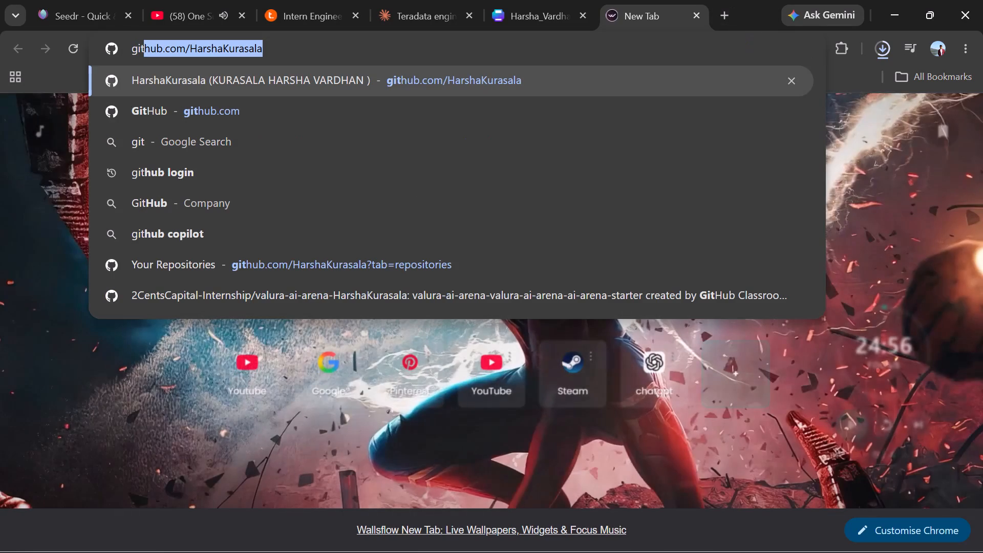
{"action": "key", "text": "Right"}
{"action": "key", "text": "ctrl+a"}
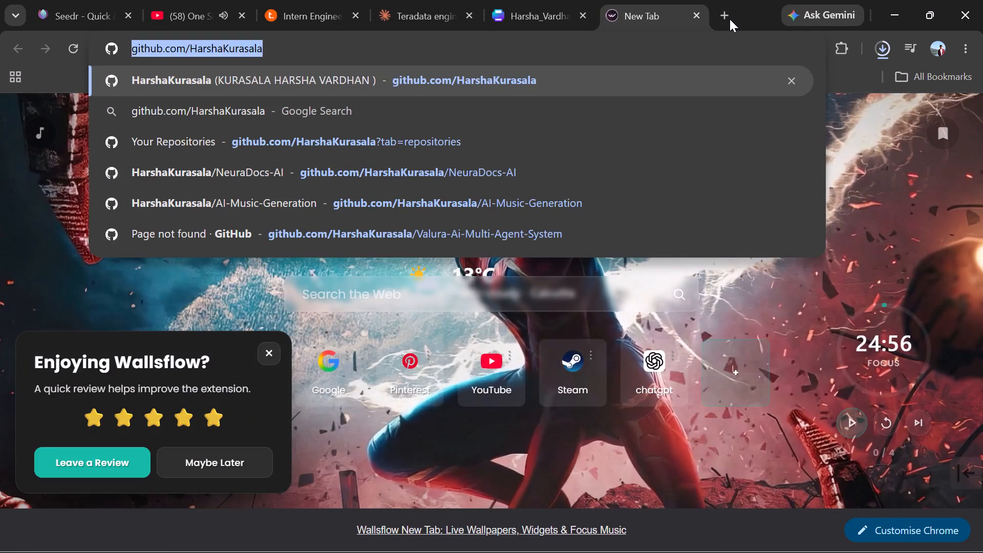
{"action": "key", "text": "ctrl+c"}
{"action": "left_click", "coordinate": [529, 0]}
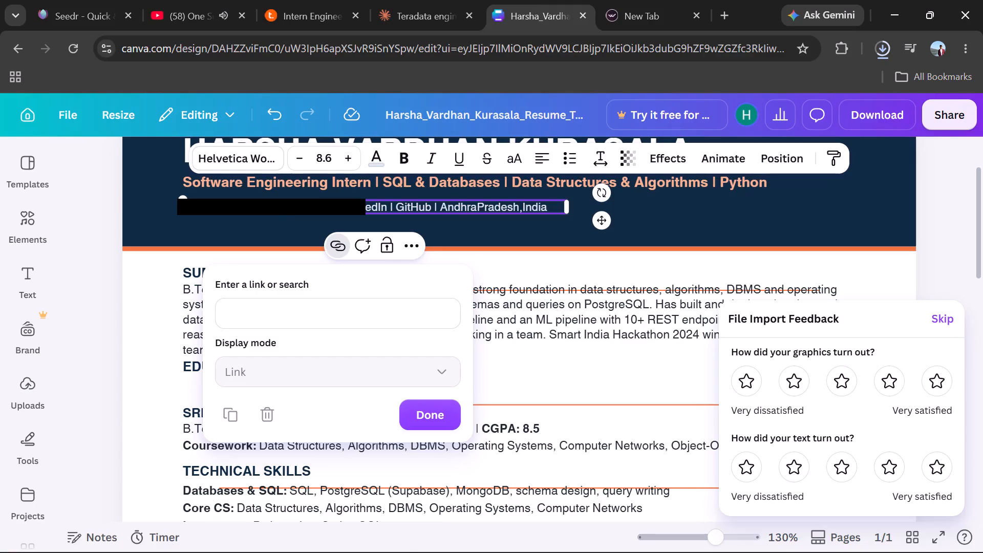
{"action": "left_click", "coordinate": [265, 307]}
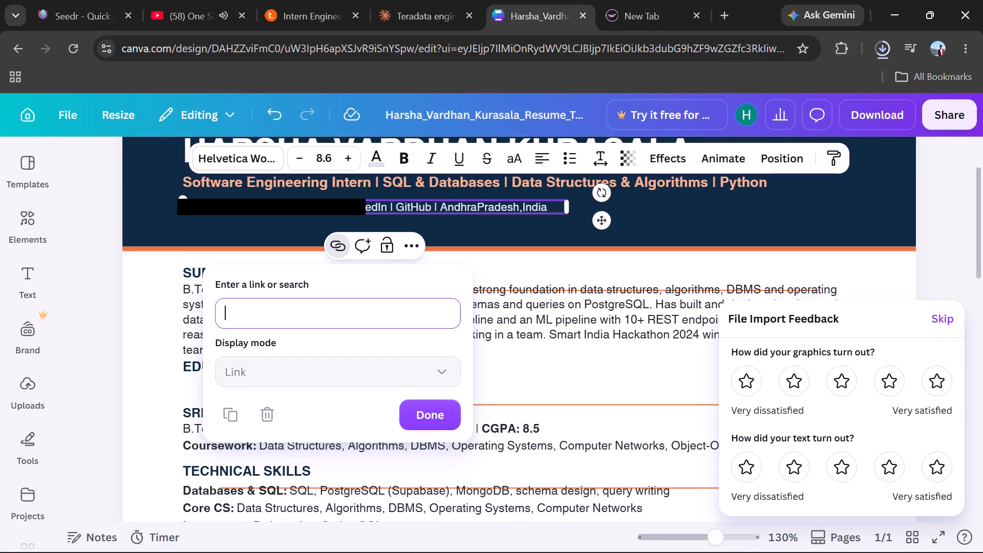
{"action": "key", "text": "ctrl+v"}
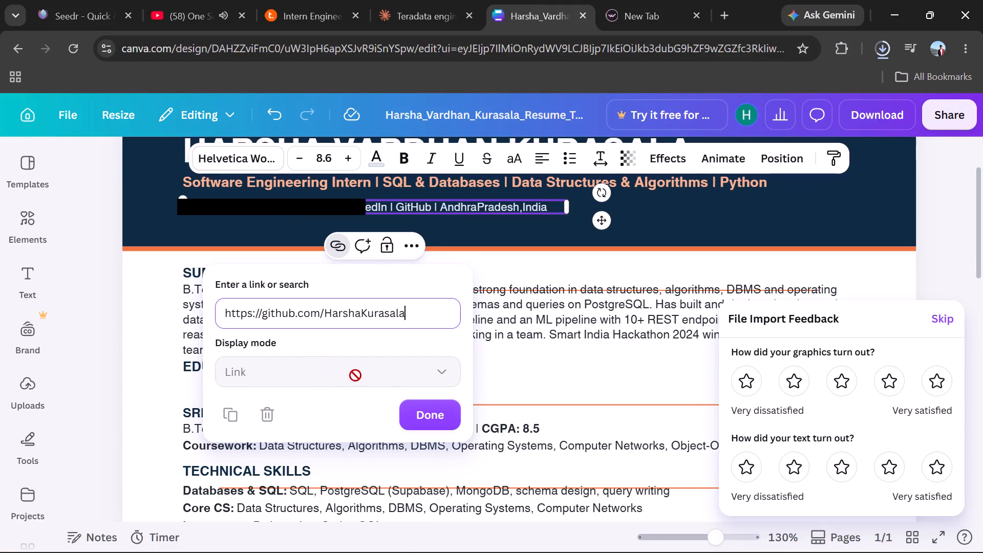
{"action": "left_click", "coordinate": [422, 408]}
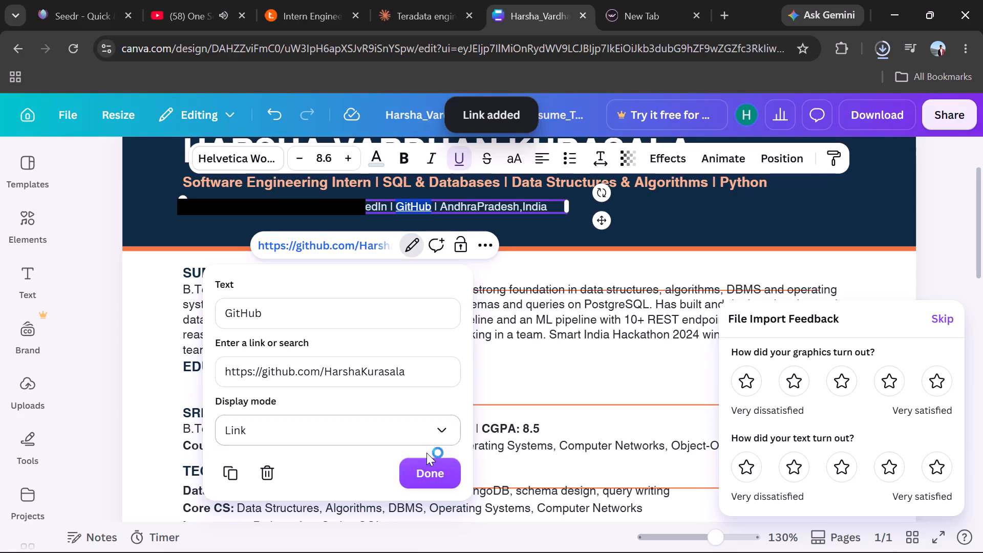
{"action": "left_click", "coordinate": [432, 472]}
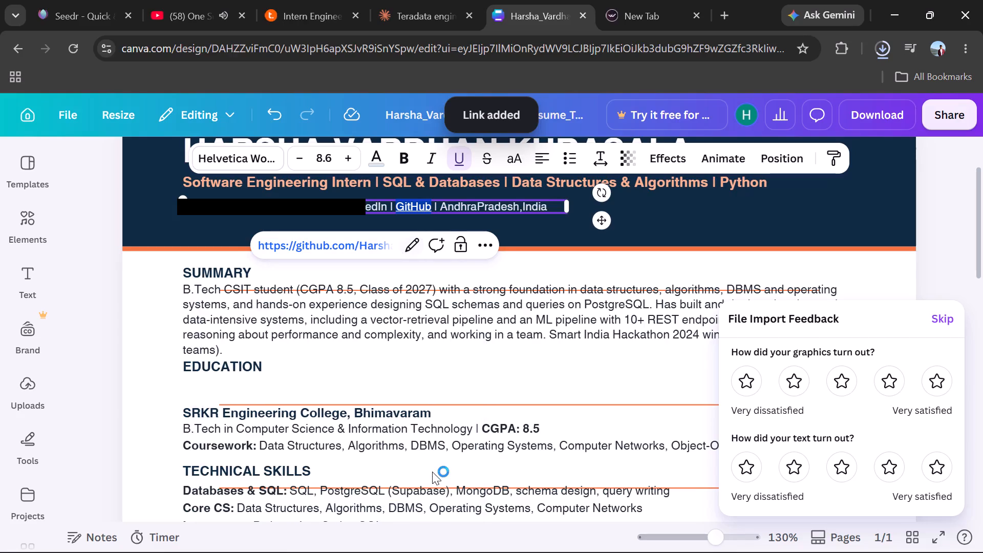
Link the word "LinkedIn" in the resume header's contact line to the LinkedIn profile address suggested by the browser, keeping display mode Link.
{"action": "left_click", "coordinate": [385, 207]}
{"action": "left_click_drag", "start_coordinate": [385, 207], "coordinate": [352, 206]}
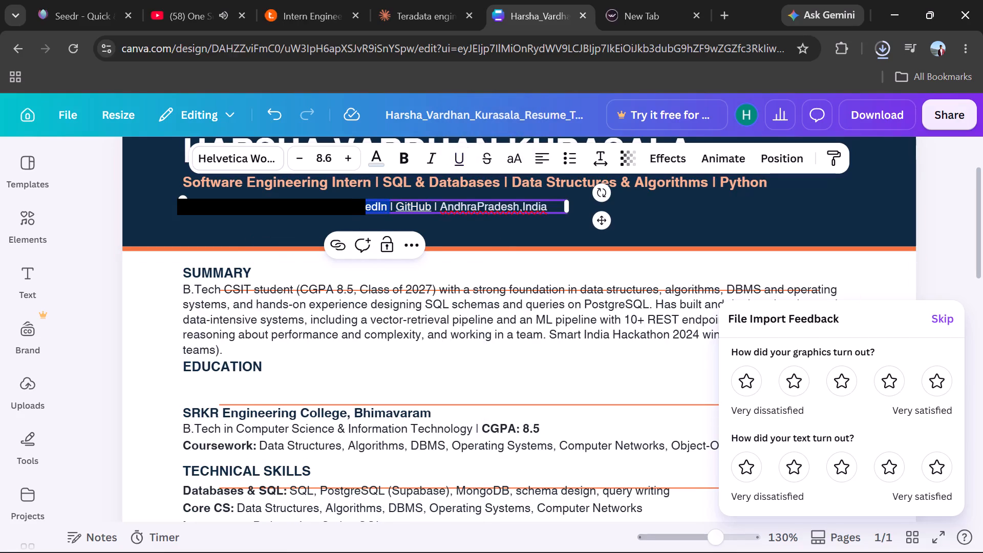
{"action": "left_click", "coordinate": [339, 237]}
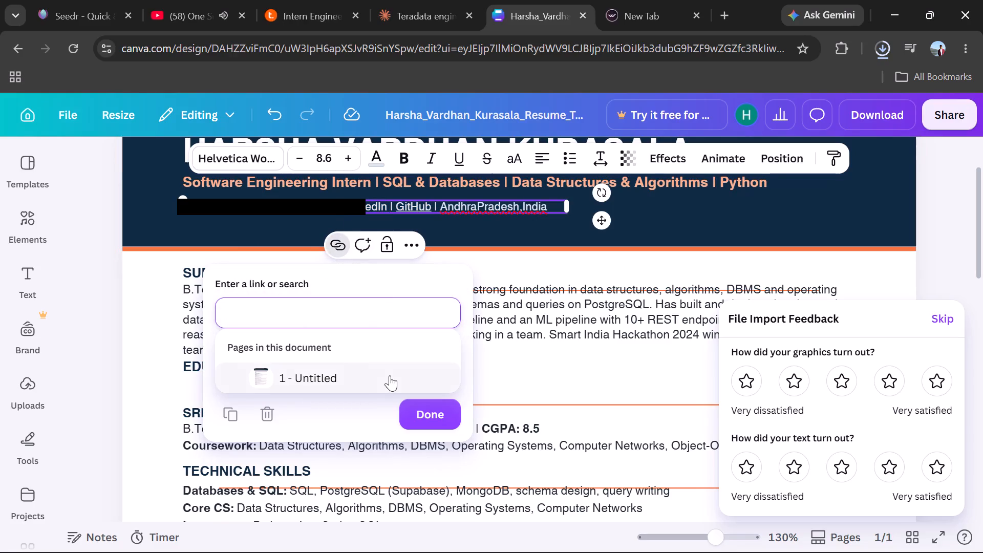
{"action": "left_click", "coordinate": [381, 307]}
{"action": "left_click", "coordinate": [644, 7]}
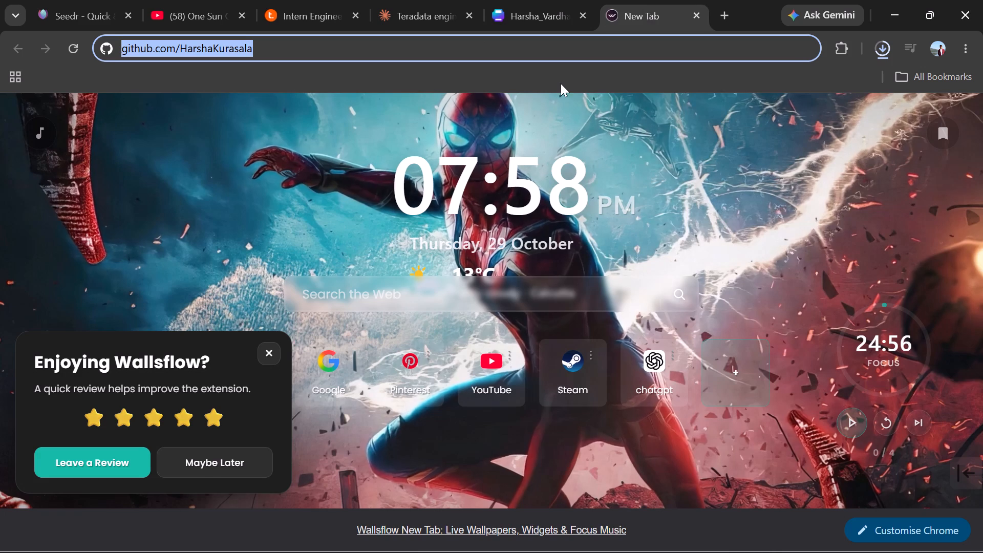
{"action": "type", "text": "link"}
{"action": "key", "text": "ctrl+a"}
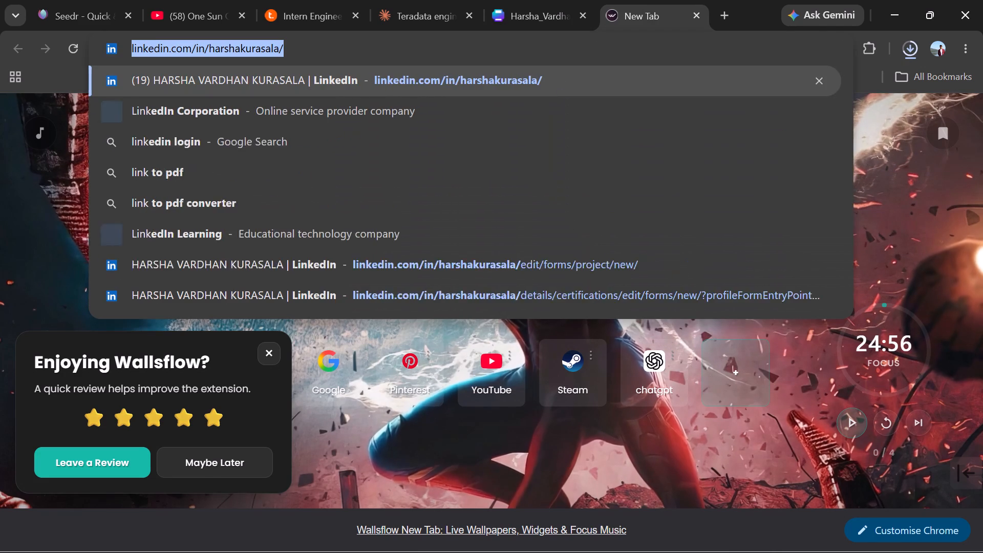
{"action": "key", "text": "ctrl+c"}
{"action": "left_click", "coordinate": [512, 0]}
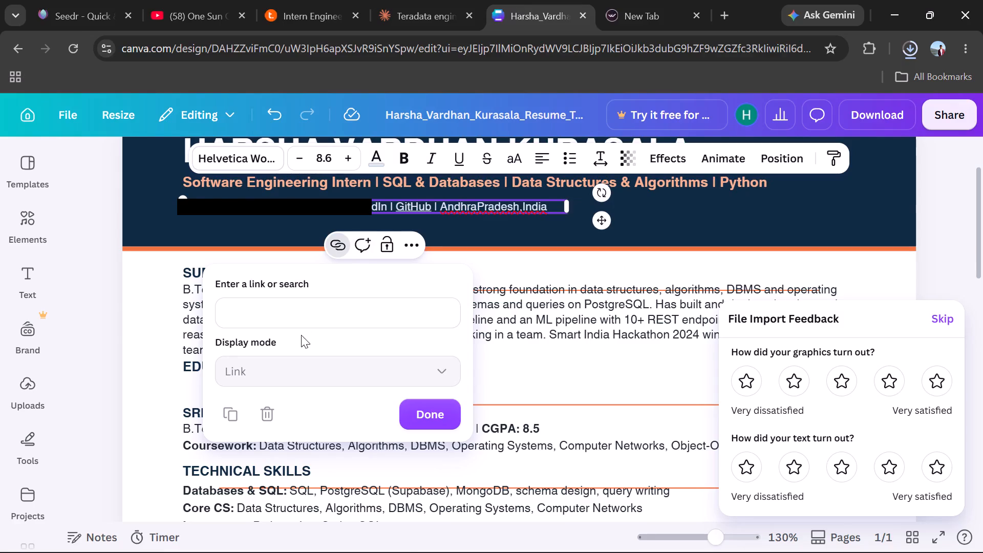
{"action": "left_click", "coordinate": [317, 320]}
{"action": "key", "text": "ctrl+v"}
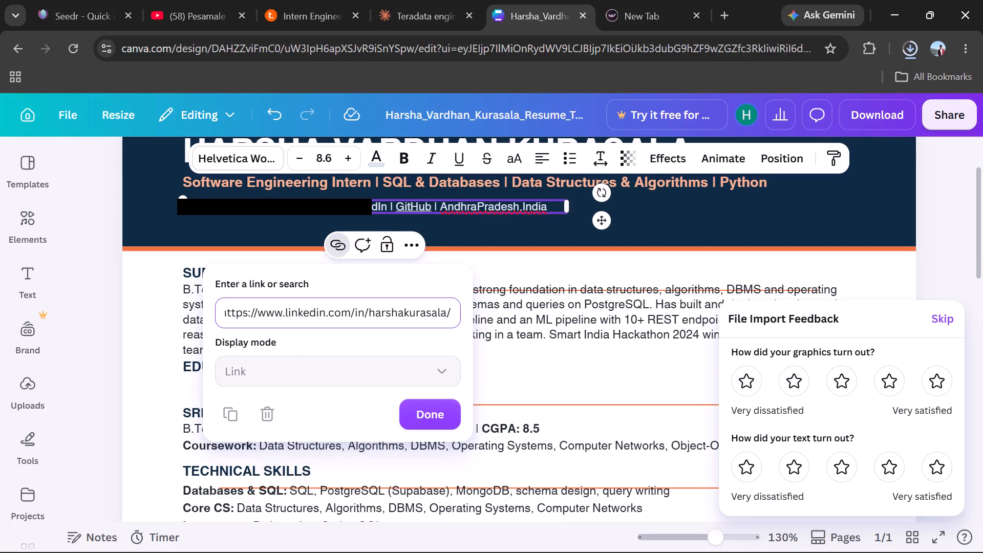
{"action": "left_click", "coordinate": [419, 415]}
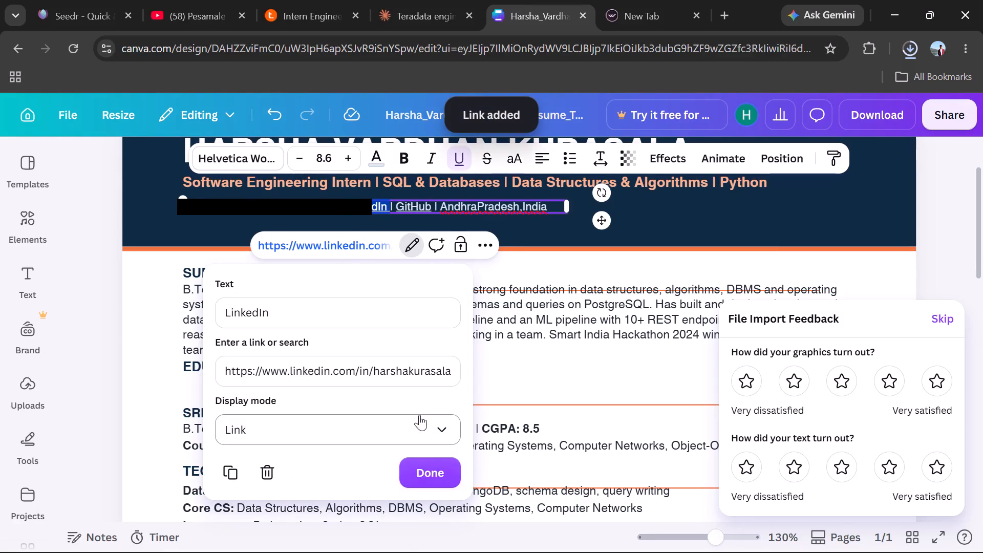
{"action": "left_click", "coordinate": [314, 433]}
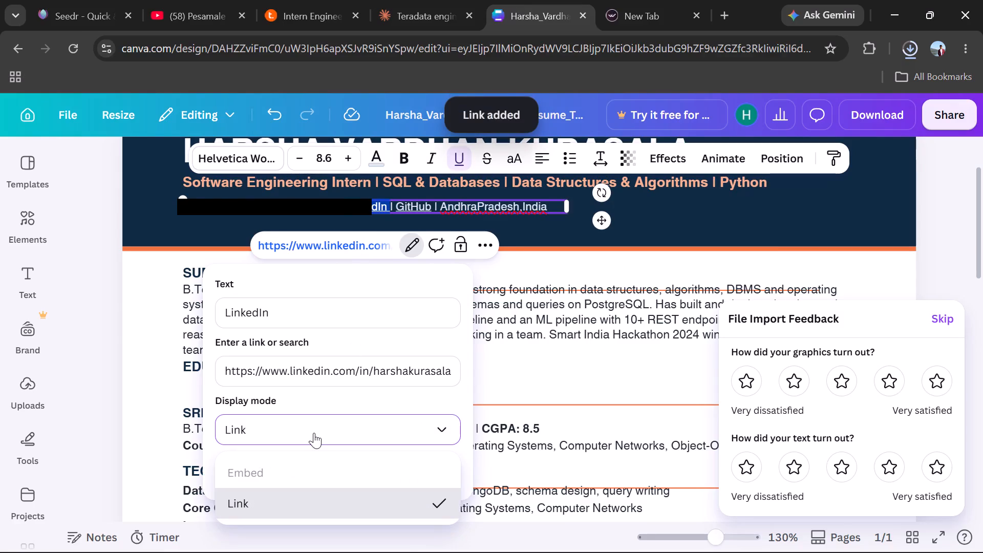
{"action": "left_click", "coordinate": [314, 433]}
{"action": "left_click", "coordinate": [417, 473]}
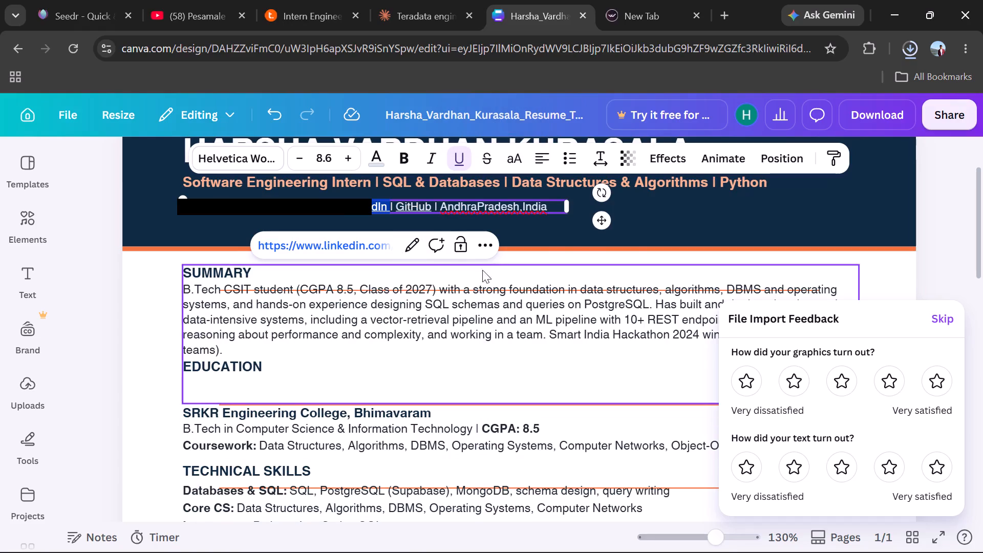
{"action": "left_click", "coordinate": [629, 237]}
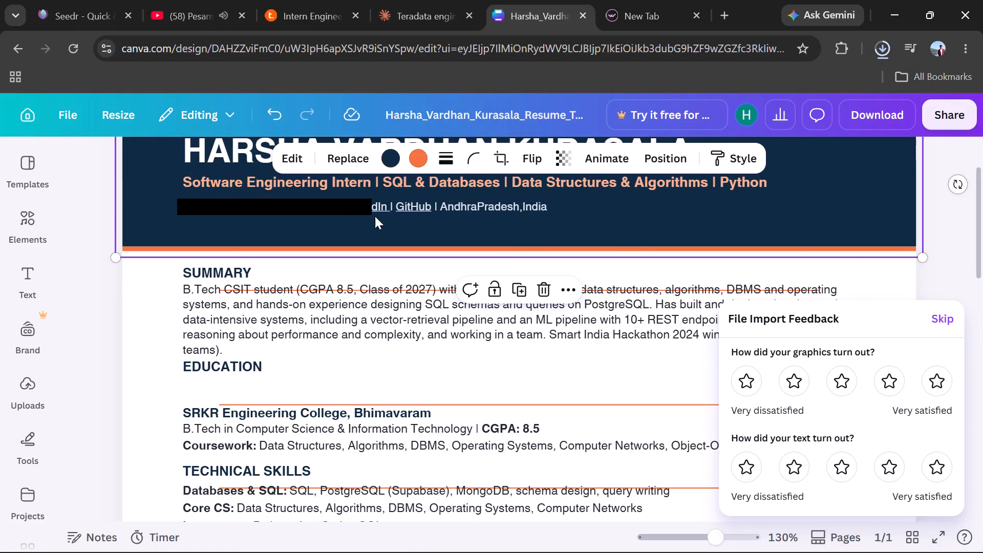
{"action": "scroll", "coordinate": [490, 297], "scroll_direction": "down", "scroll_amount": 1}
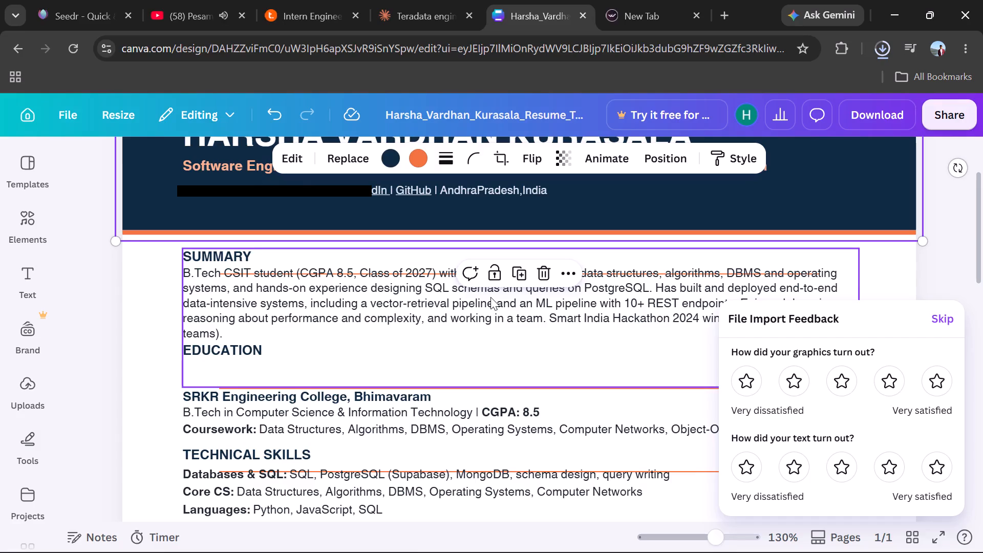
Switch to YouTube and pause the music video that is playing.
{"action": "left_click", "coordinate": [188, 0]}
{"action": "key", "text": "space"}
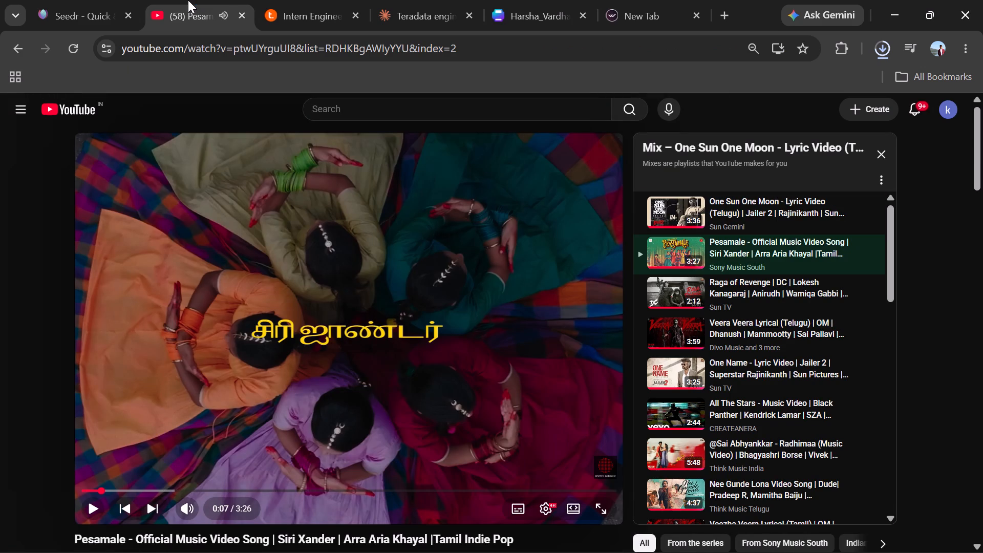
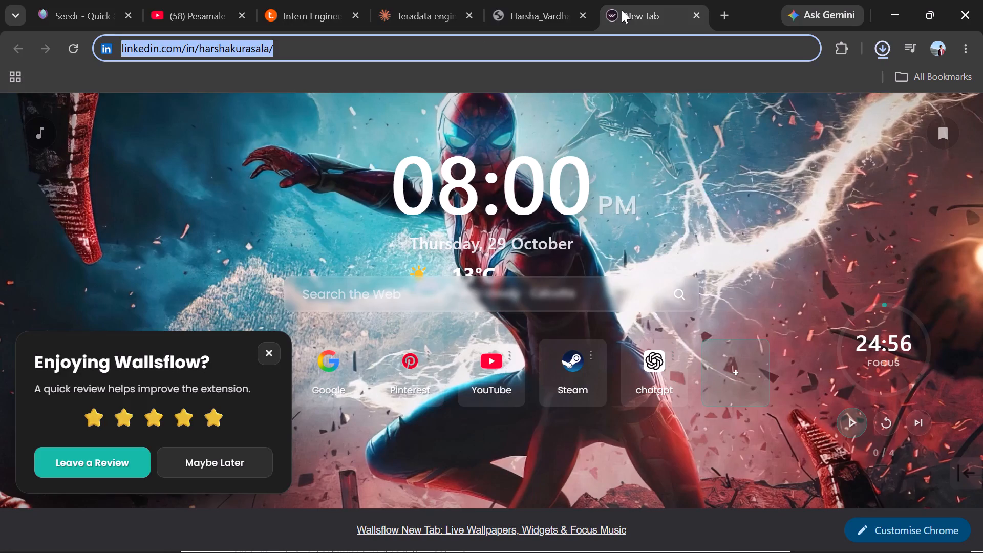
{"action": "type", "text": "con"}
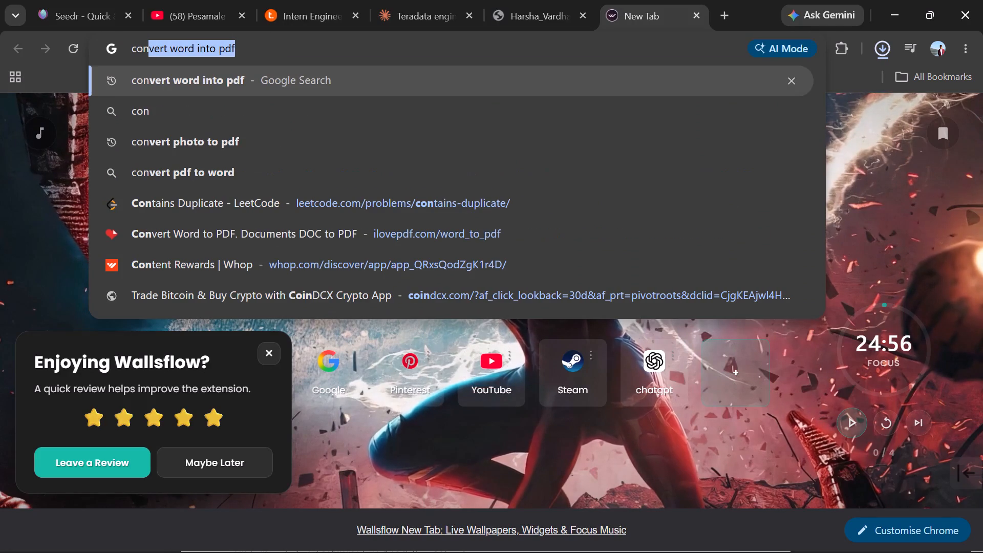
{"action": "key", "text": "Right"}
{"action": "key", "text": "BackSpace"}
{"action": "key", "text": "BackSpace"}
{"action": "key", "text": "BackSpace"}
{"action": "key", "text": "BackSpace"}
{"action": "key", "text": "BackSpace"}
{"action": "key", "text": "BackSpace"}
{"action": "key", "text": "BackSpace"}
{"action": "key", "text": "BackSpace"}
{"action": "key", "text": "BackSpace"}
{"action": "key", "text": "BackSpace"}
{"action": "key", "text": "BackSpace"}
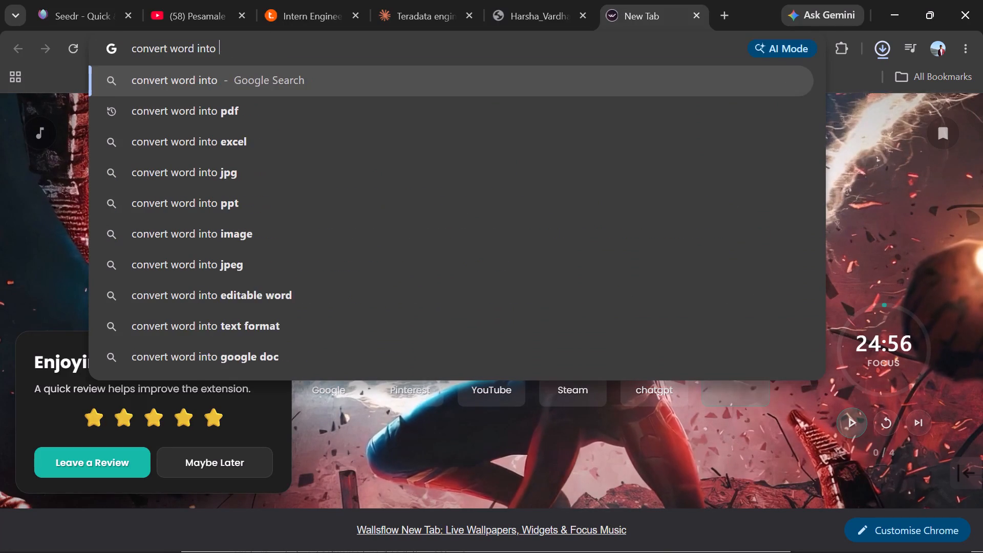
{"action": "key", "text": "BackSpace"}
{"action": "key", "text": "BackSpace"}
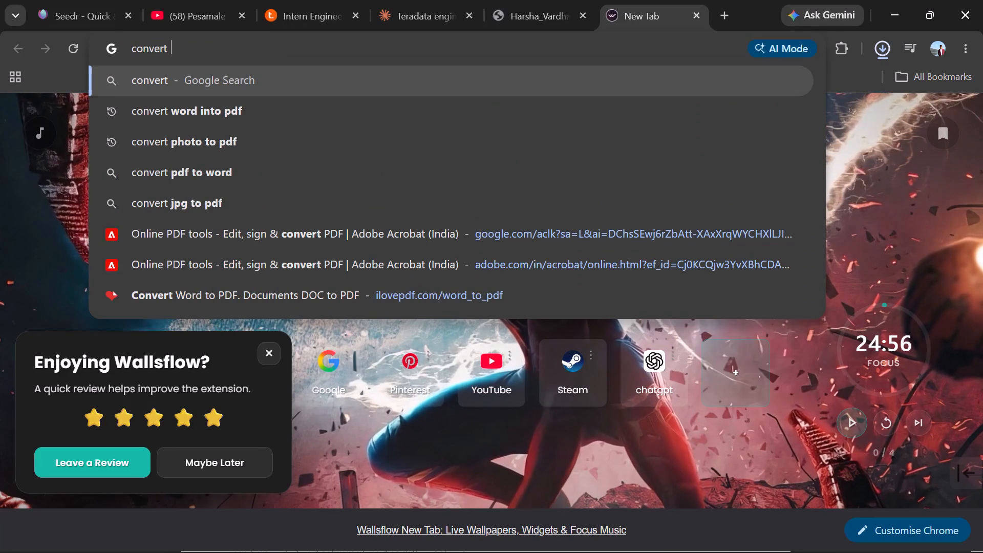
{"action": "key", "text": "Down"}
{"action": "key", "text": "Down"}
{"action": "key", "text": "Down"}
{"action": "key", "text": "Return"}
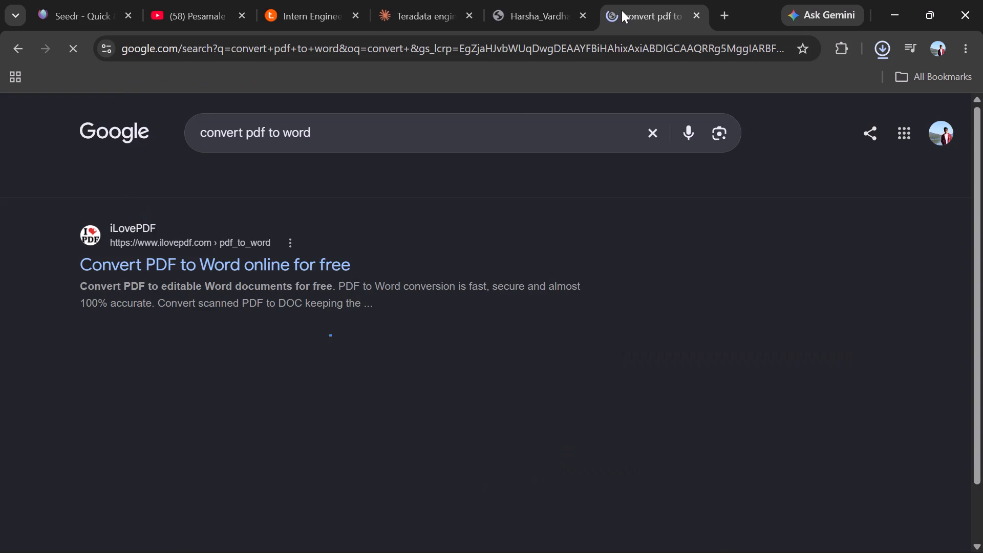
{"action": "left_click", "coordinate": [300, 263]}
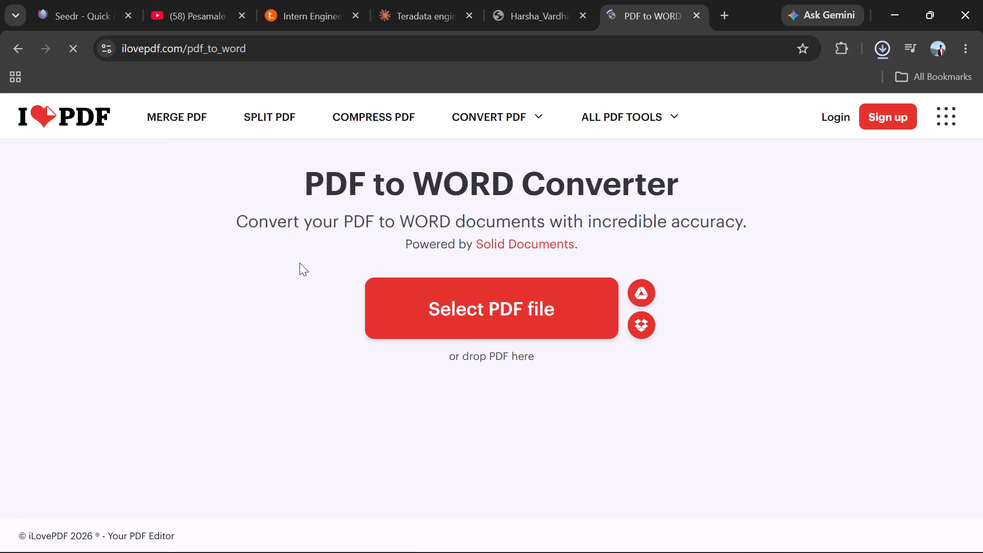
{"action": "left_click", "coordinate": [461, 295]}
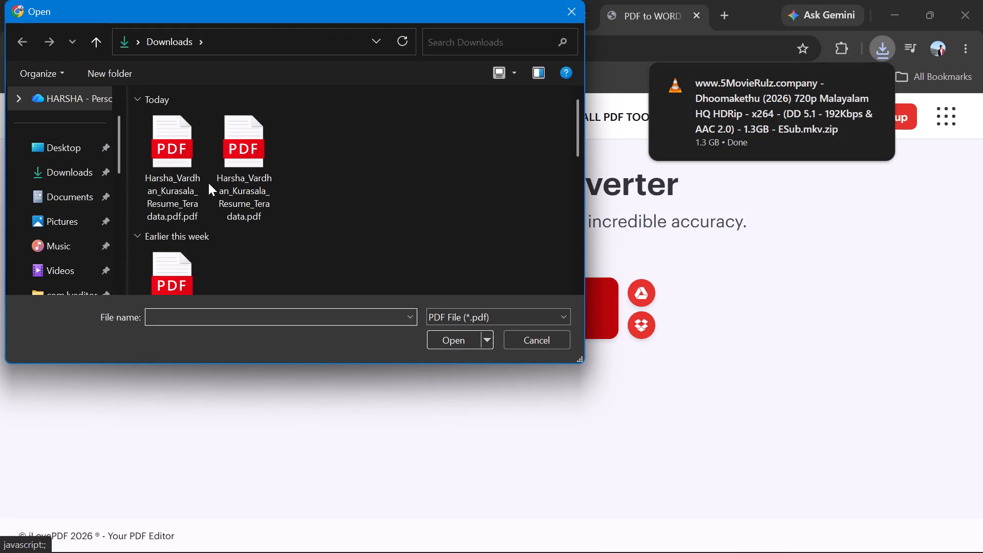
{"action": "left_click", "coordinate": [252, 203]}
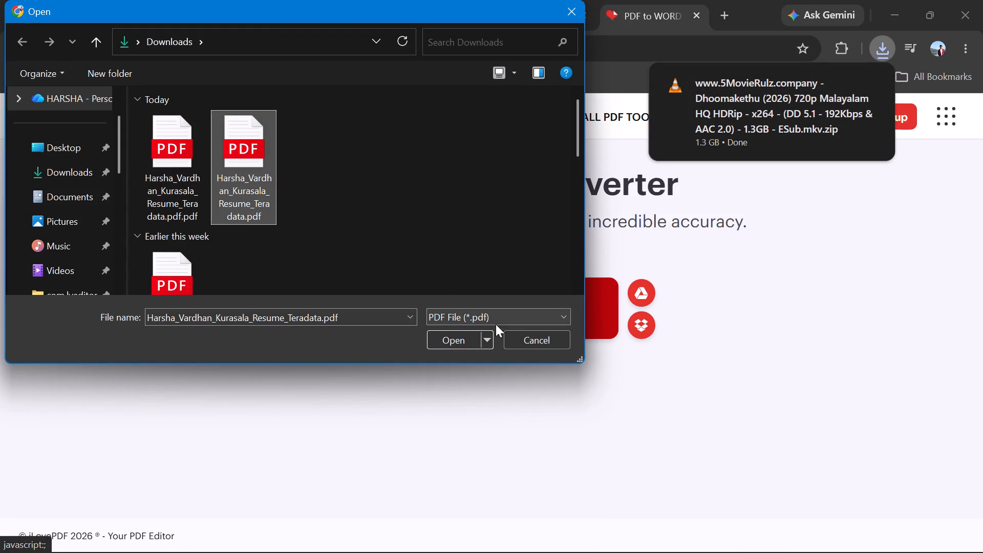
{"action": "left_click", "coordinate": [458, 341]}
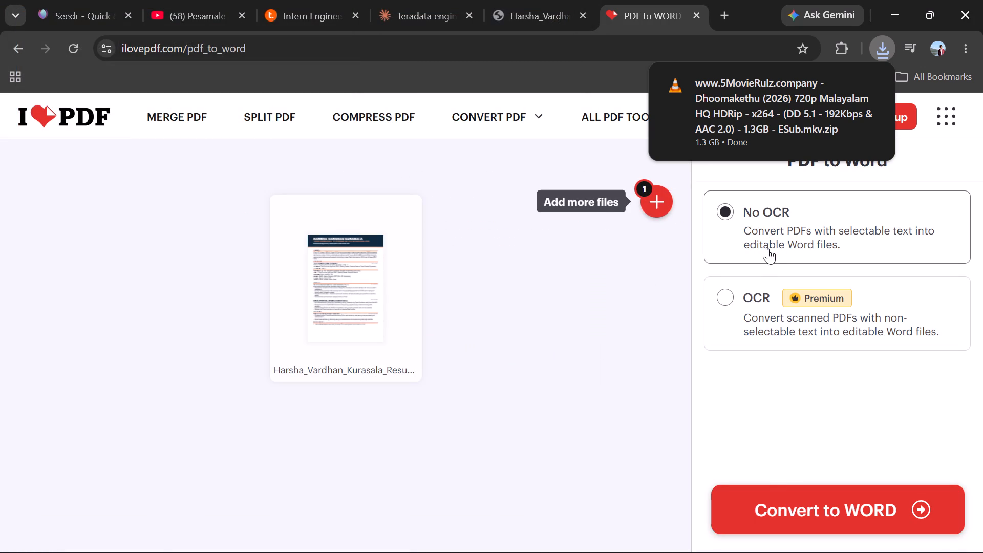
{"action": "left_click", "coordinate": [792, 510]}
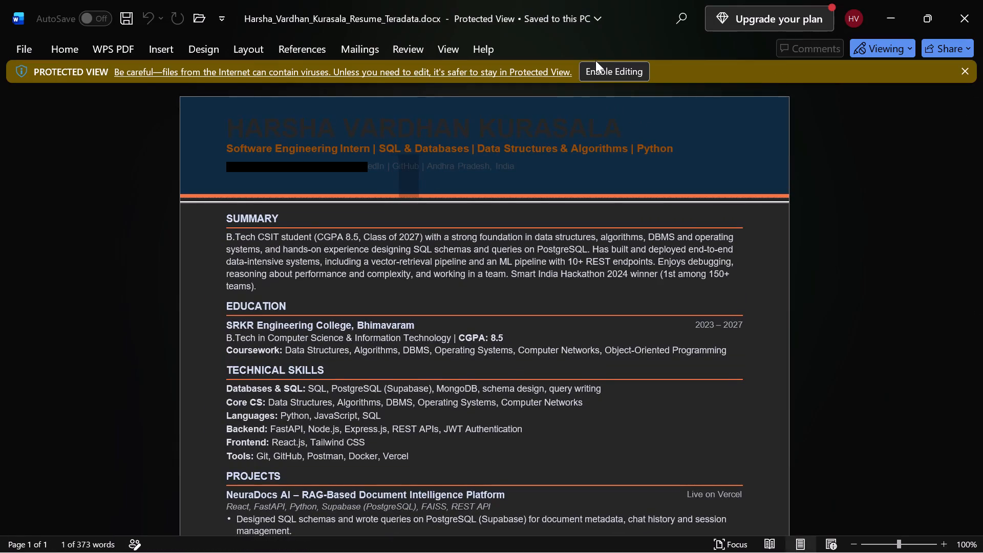
{"action": "left_click", "coordinate": [596, 61]}
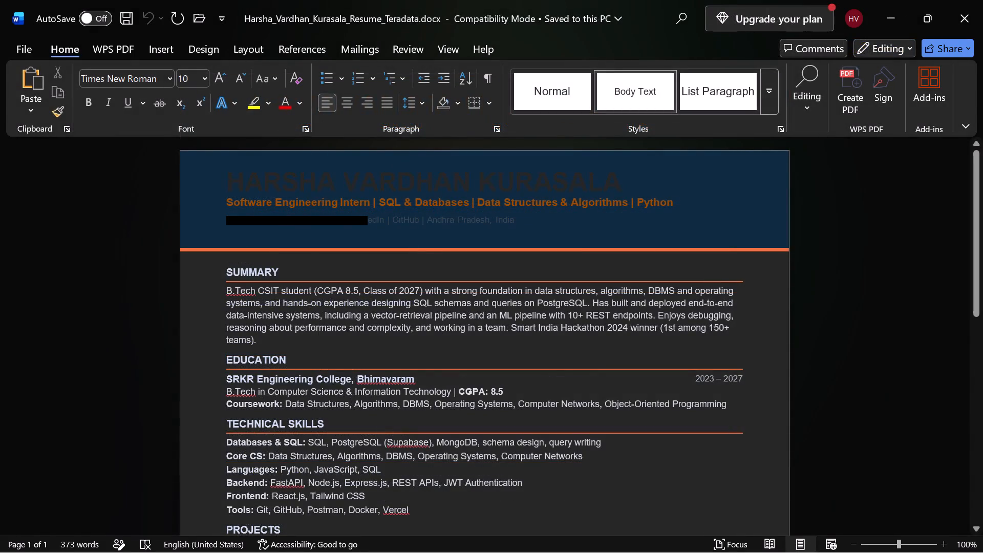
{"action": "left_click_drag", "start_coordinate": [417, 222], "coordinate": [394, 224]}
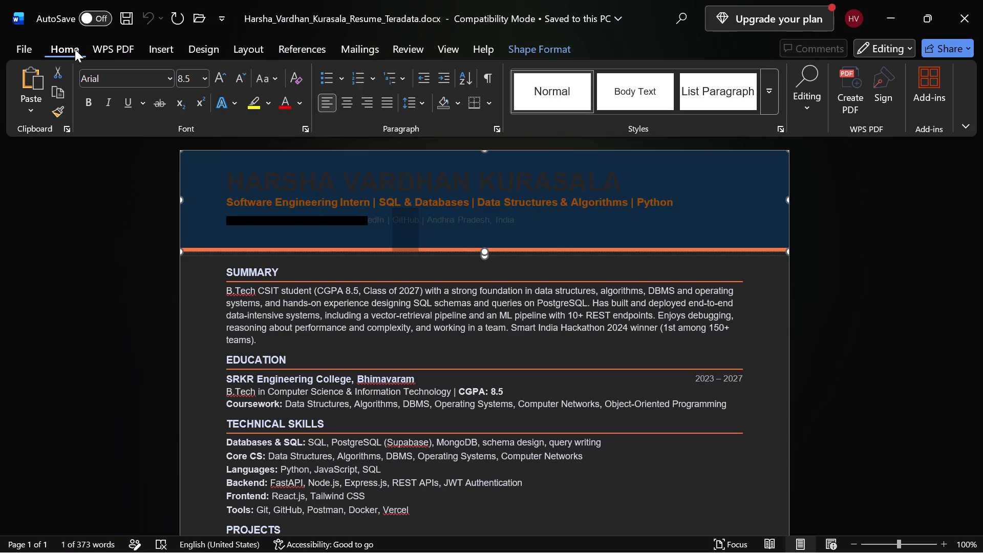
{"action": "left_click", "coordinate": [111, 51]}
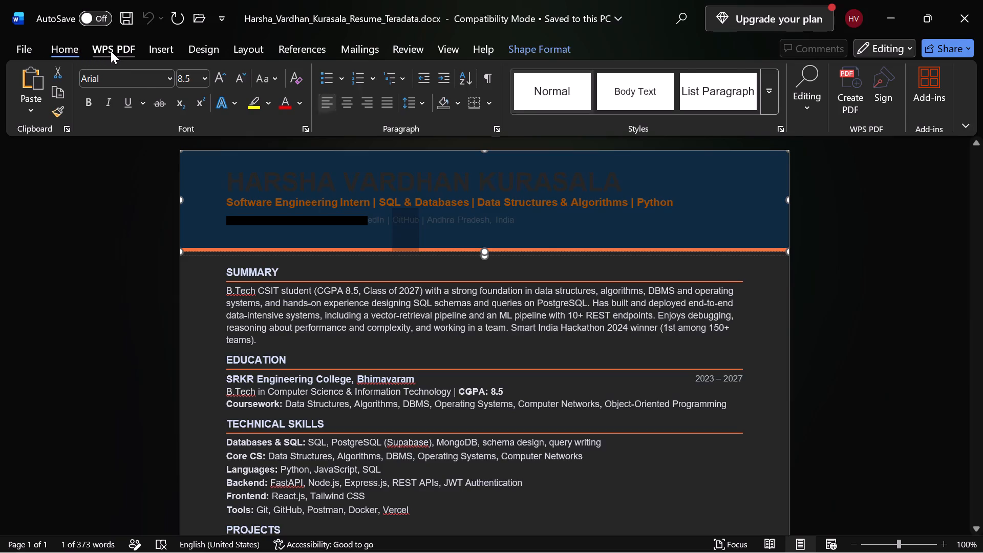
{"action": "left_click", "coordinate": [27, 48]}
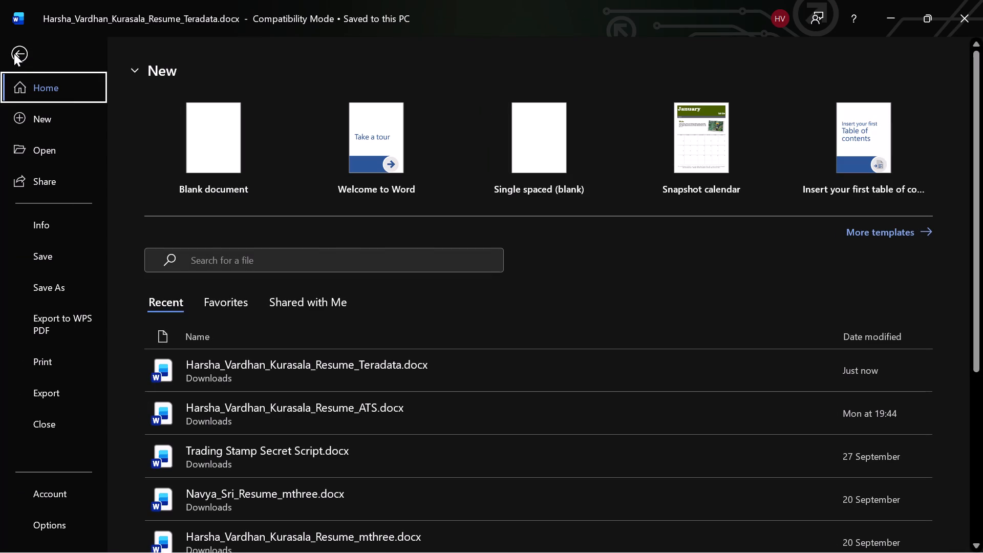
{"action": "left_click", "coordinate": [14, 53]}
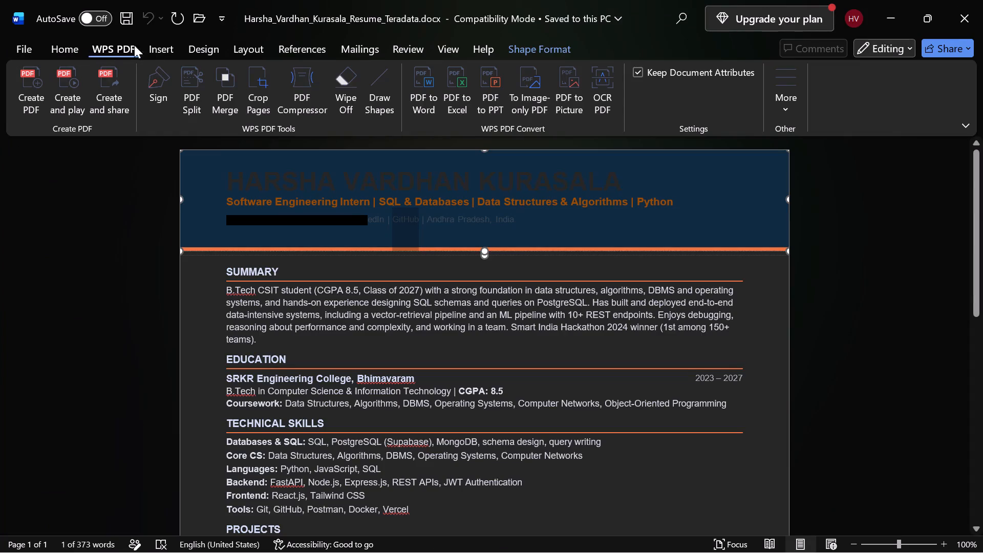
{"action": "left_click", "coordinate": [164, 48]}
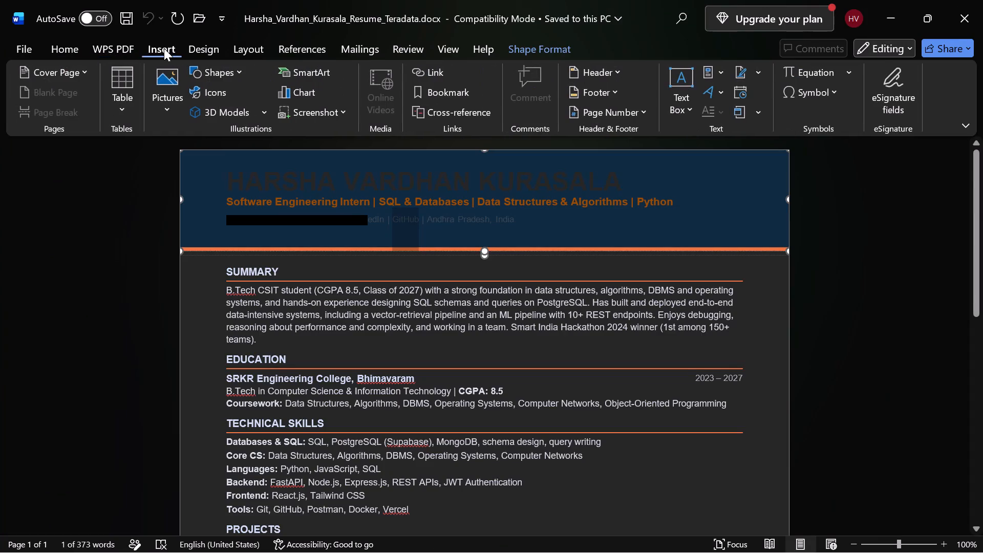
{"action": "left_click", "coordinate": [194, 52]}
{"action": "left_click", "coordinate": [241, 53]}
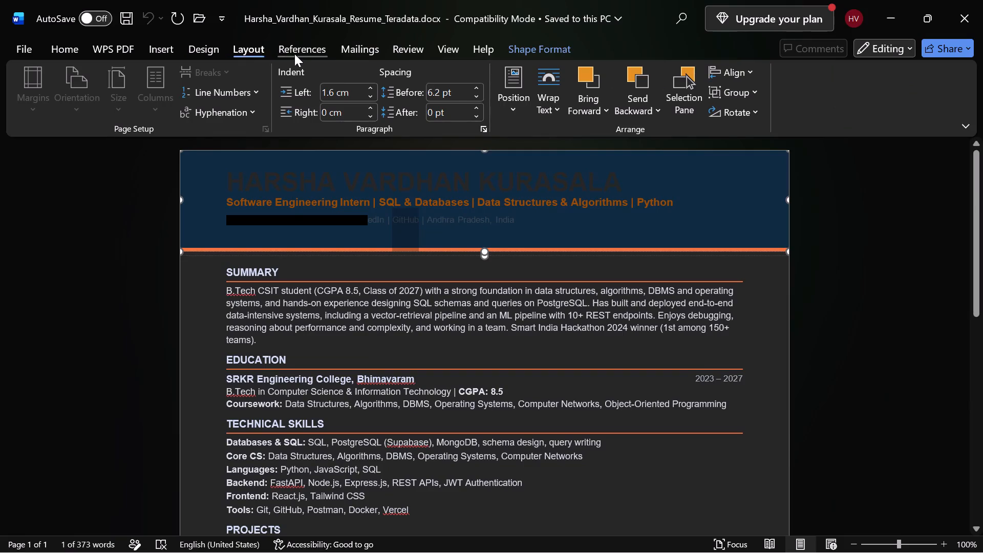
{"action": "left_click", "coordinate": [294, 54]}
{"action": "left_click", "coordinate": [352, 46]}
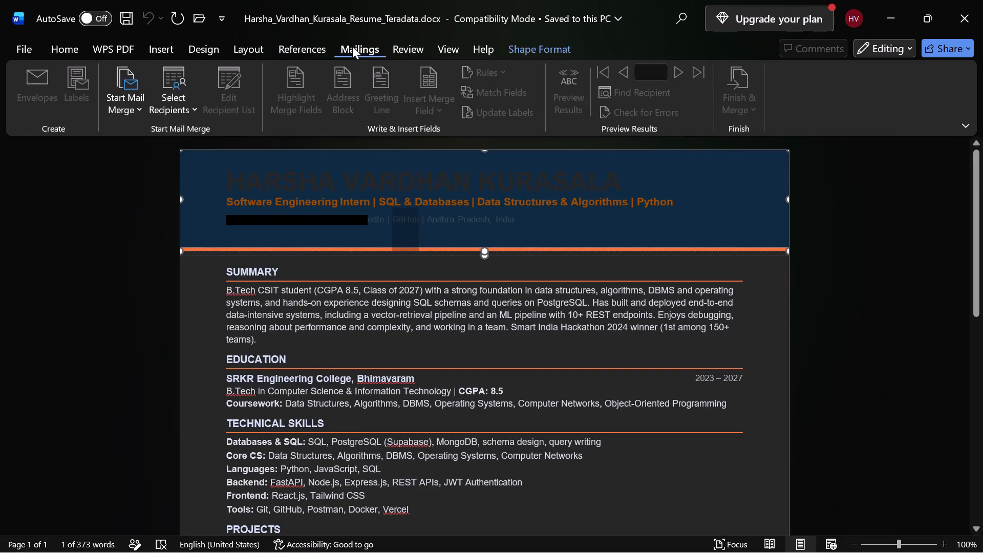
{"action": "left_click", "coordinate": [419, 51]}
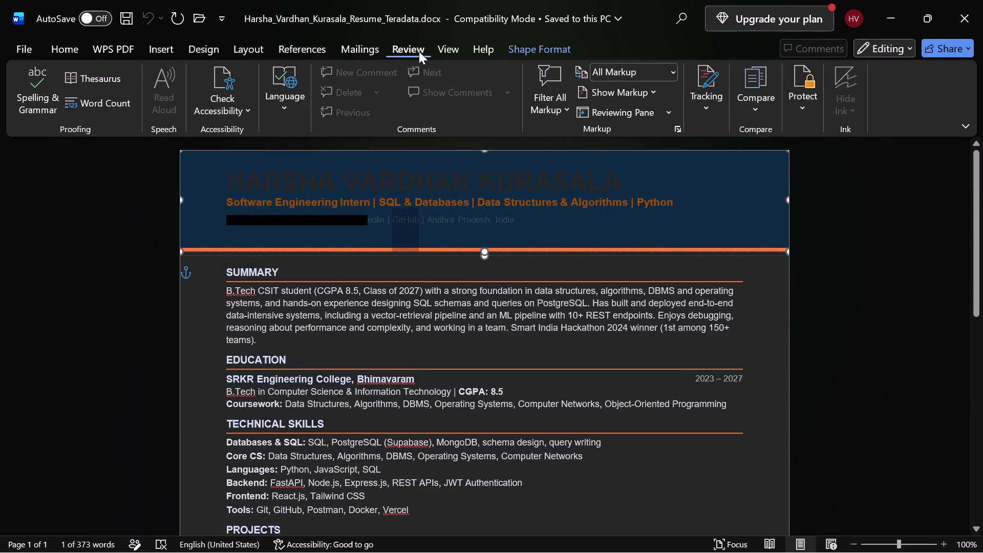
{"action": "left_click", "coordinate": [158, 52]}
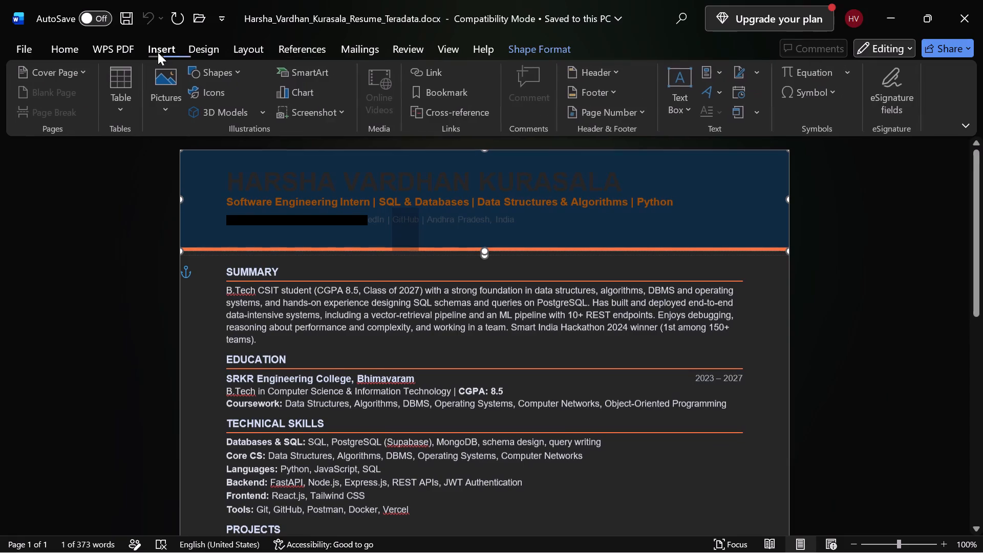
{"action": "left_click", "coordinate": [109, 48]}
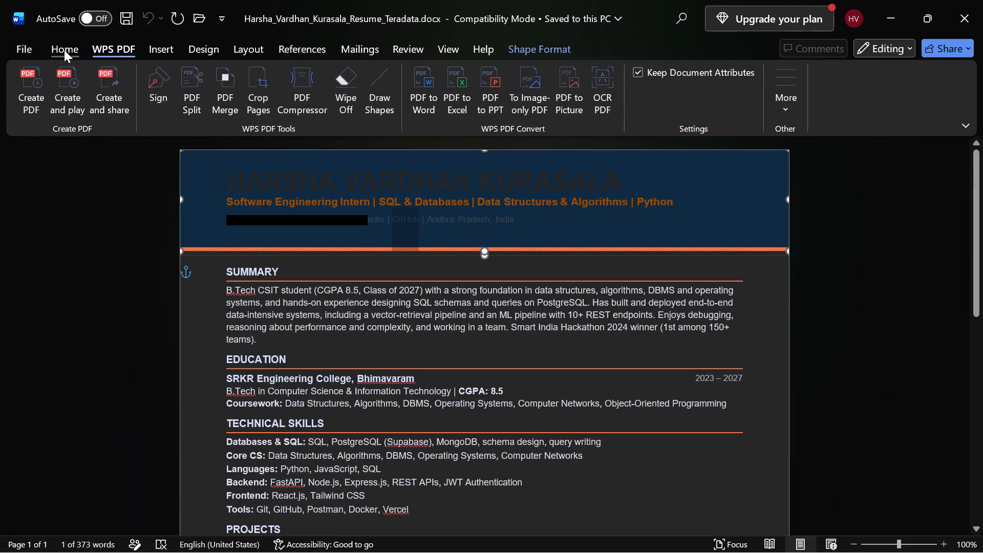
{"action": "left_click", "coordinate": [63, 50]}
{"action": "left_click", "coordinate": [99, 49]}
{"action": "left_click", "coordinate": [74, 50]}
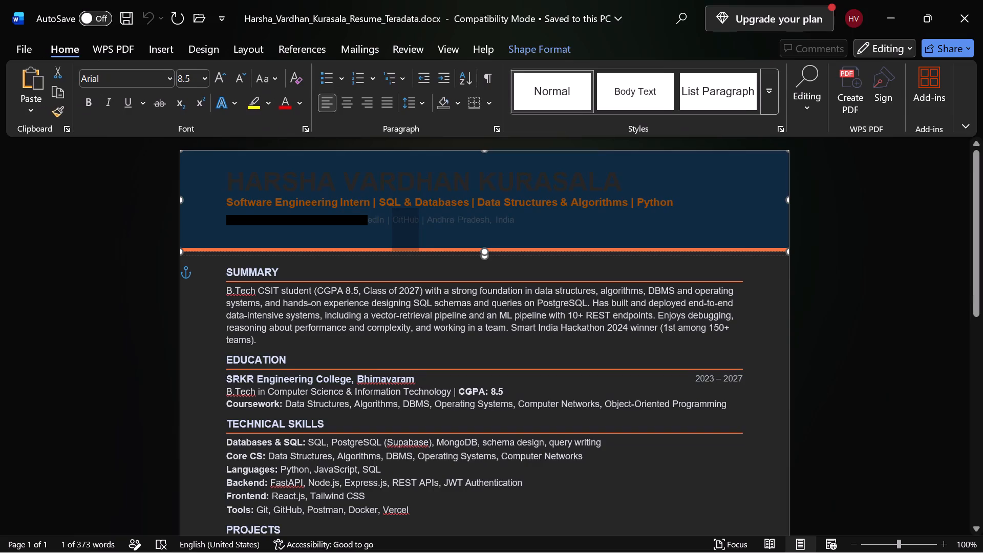
Hyperlink the word LinkedIn in the resume header to the candidate's LinkedIn profile URL, copied from a new Chrome tab's address suggestion.
{"action": "left_click", "coordinate": [402, 222]}
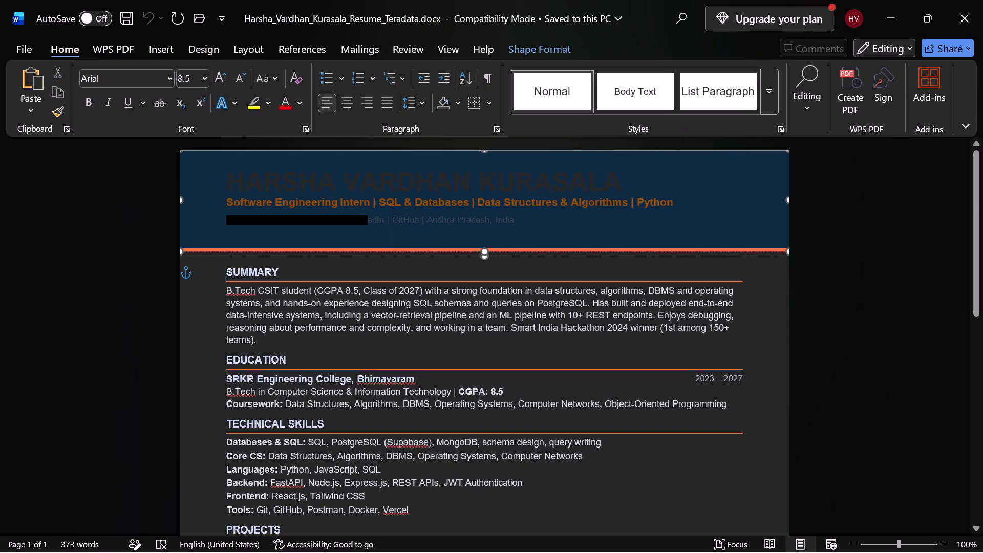
{"action": "double_click", "coordinate": [372, 222]}
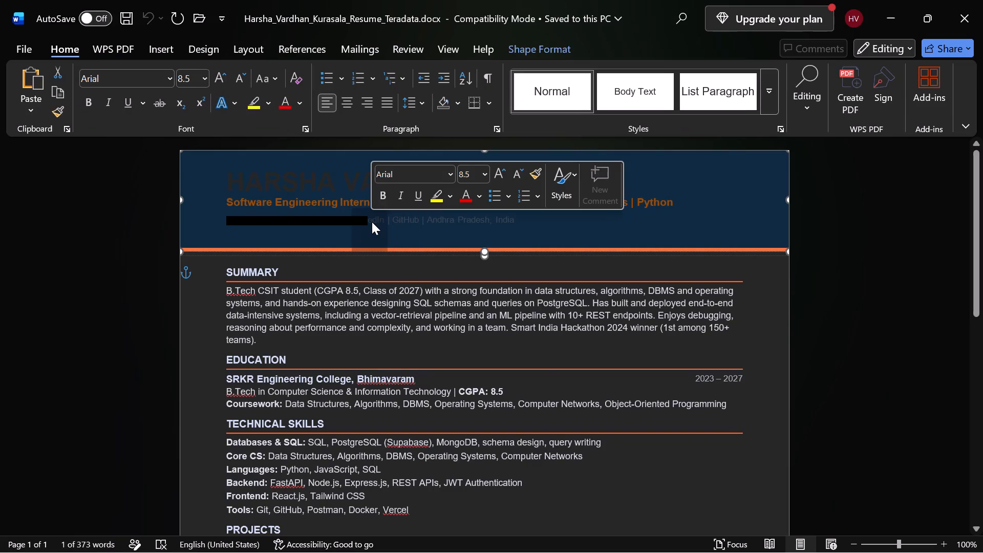
{"action": "right_click", "coordinate": [372, 222]}
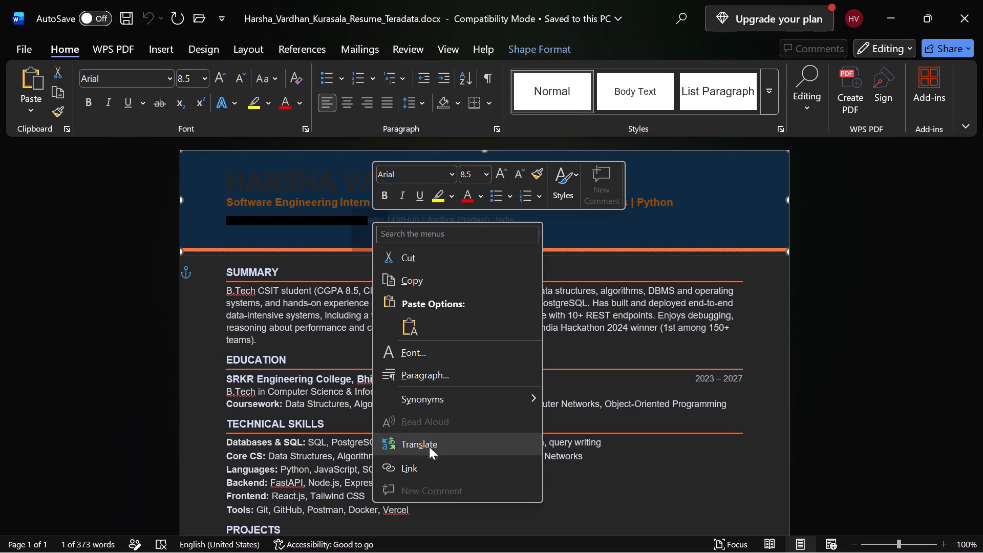
{"action": "left_click", "coordinate": [413, 467]}
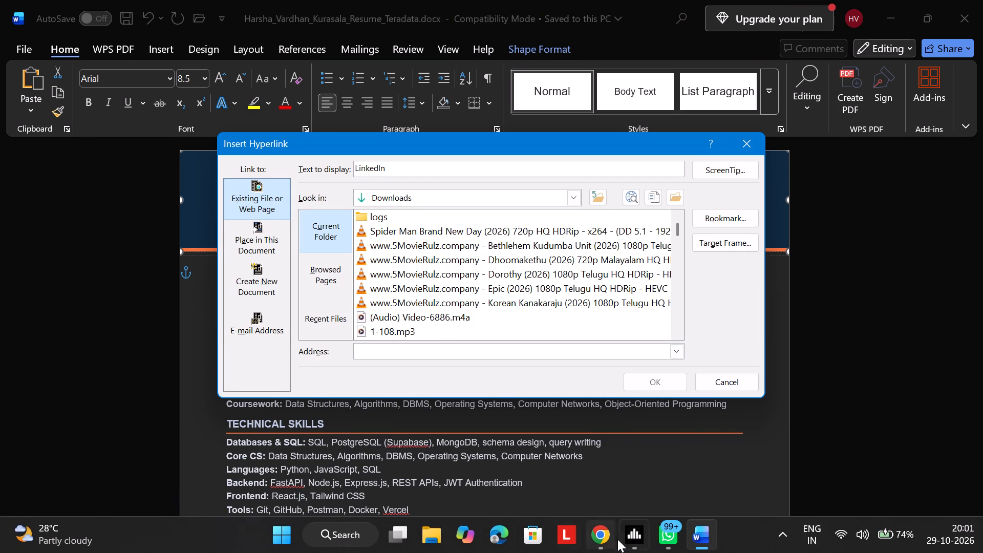
{"action": "left_click", "coordinate": [609, 540]}
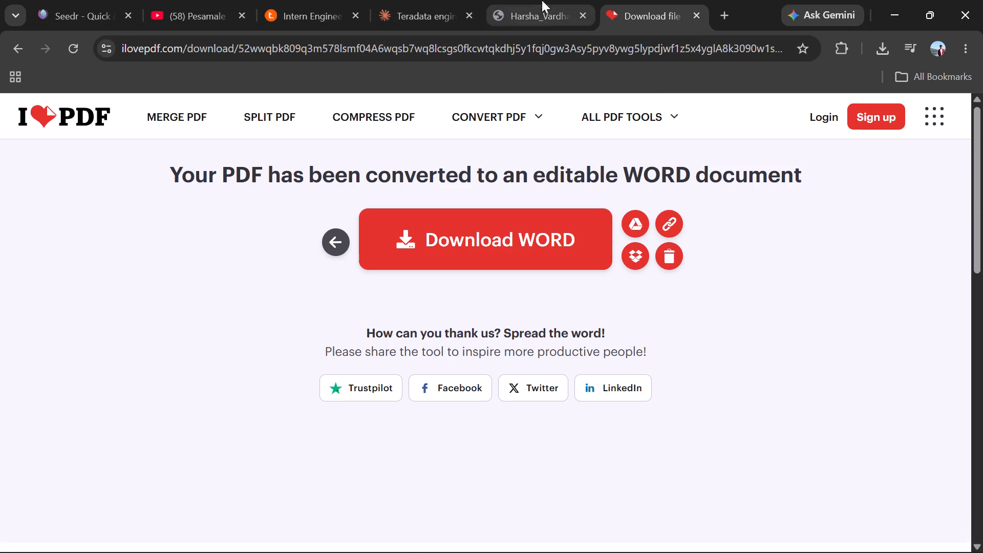
{"action": "left_click", "coordinate": [719, 13]}
{"action": "type", "text": "lin"}
{"action": "key", "text": "ctrl+a"}
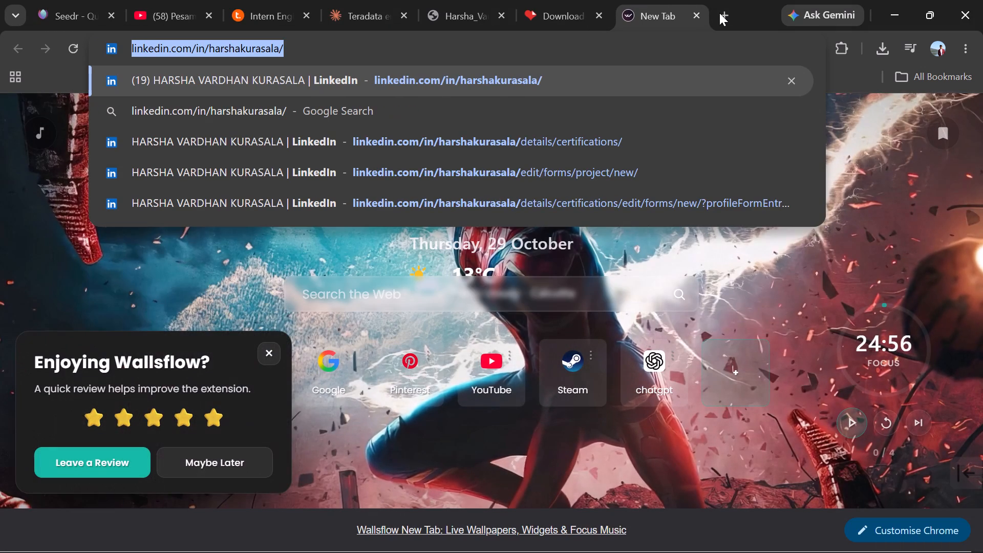
{"action": "key", "text": "ctrl+c"}
{"action": "key", "text": "alt+Tab"}
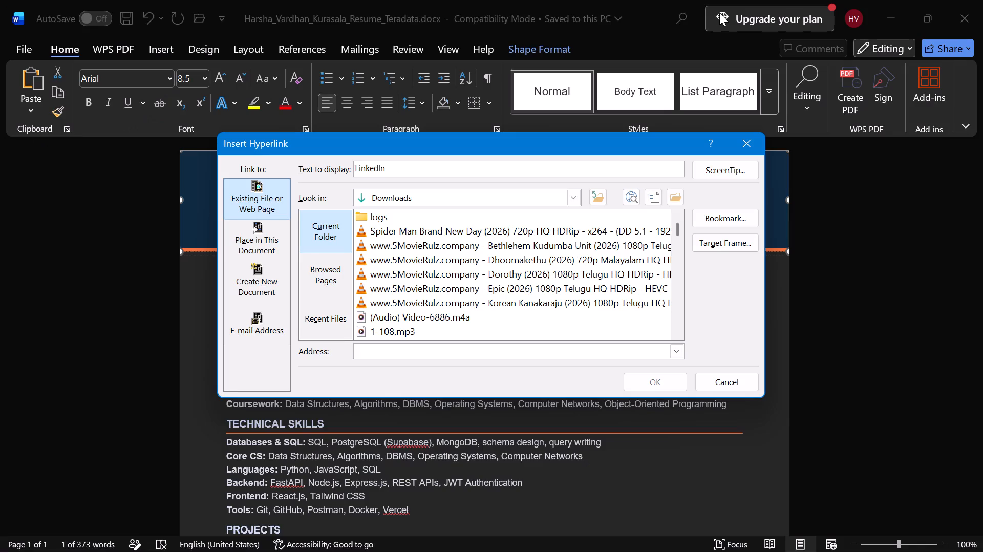
{"action": "key", "text": "ctrl+v"}
{"action": "key", "text": "Return"}
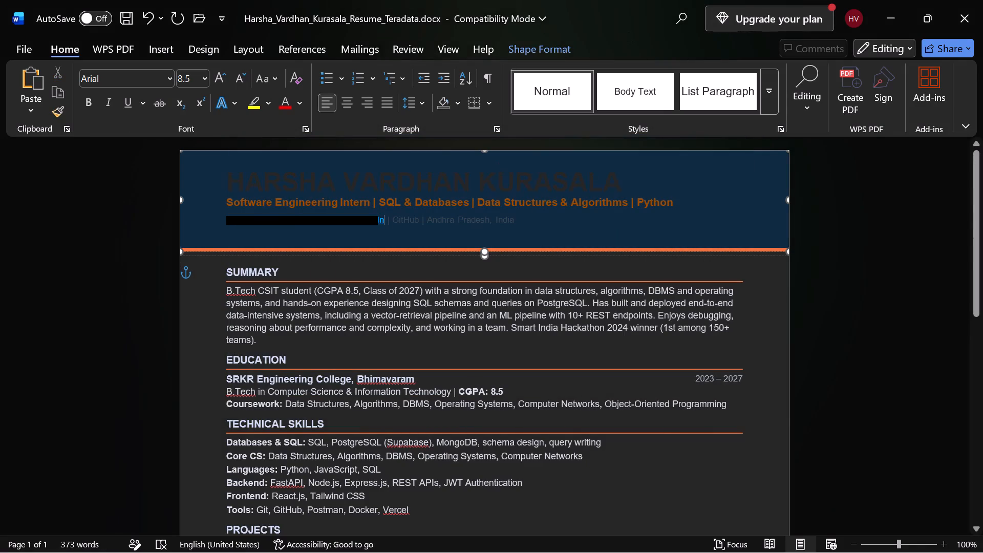
Hyperlink the word GitHub in the resume header to the candidate's GitHub profile URL, copied from Chrome's address suggestion.
{"action": "double_click", "coordinate": [406, 219]}
{"action": "right_click", "coordinate": [406, 219]}
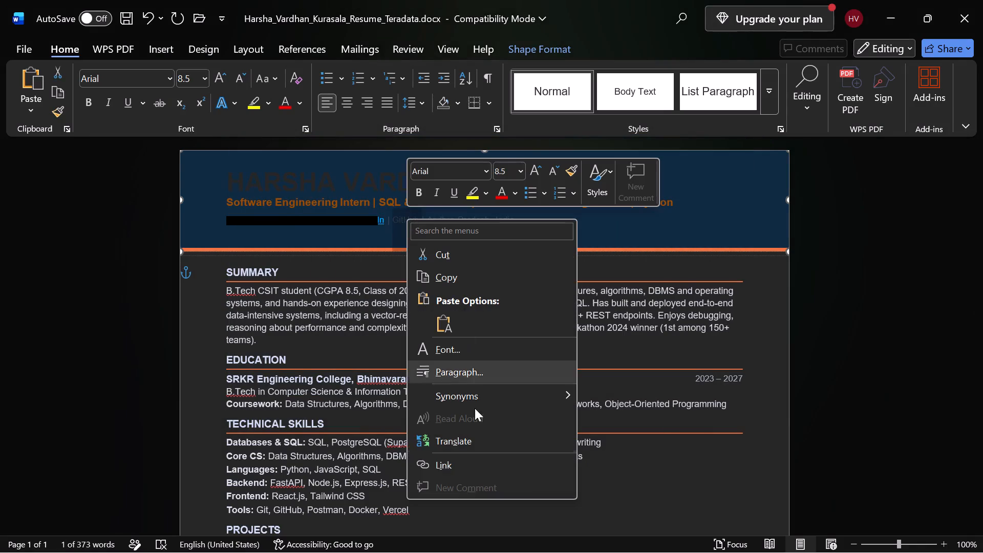
{"action": "left_click", "coordinate": [457, 459]}
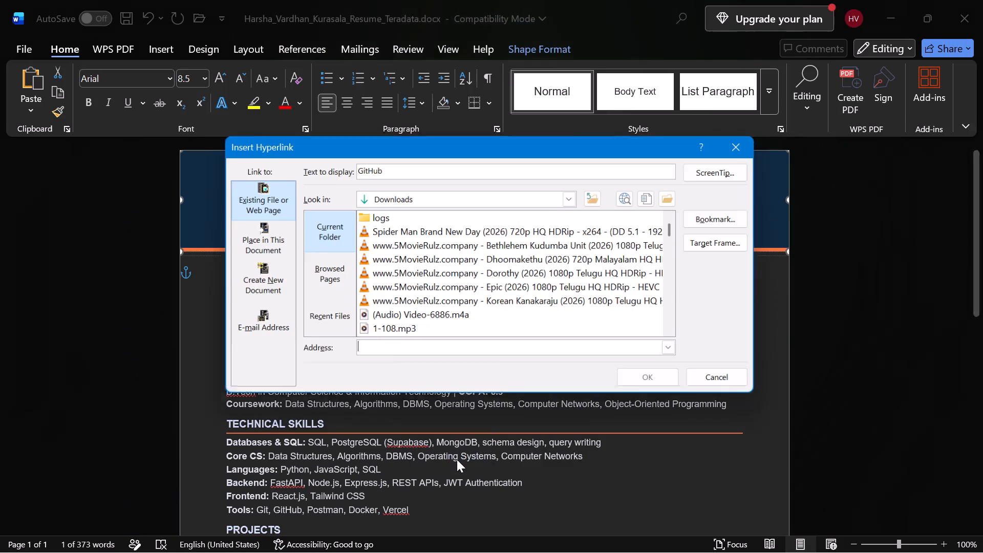
{"action": "key", "text": "alt+Tab"}
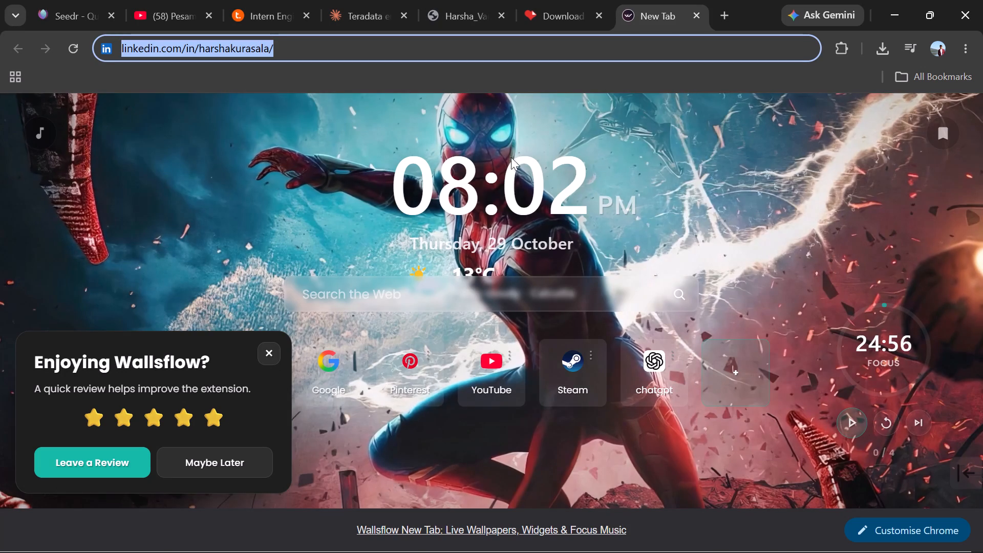
{"action": "type", "text": "gi"}
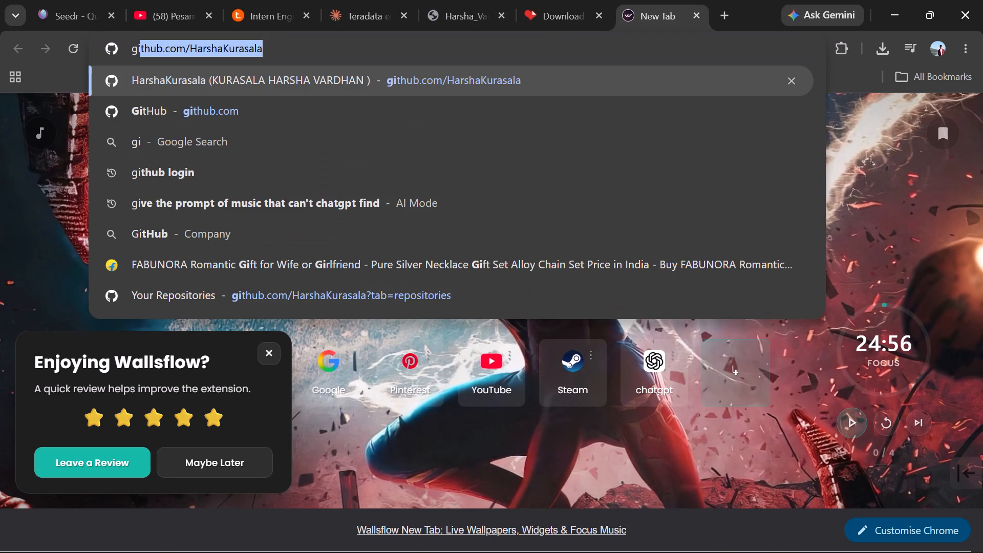
{"action": "key", "text": "ctrl+a"}
{"action": "key", "text": "ctrl+c"}
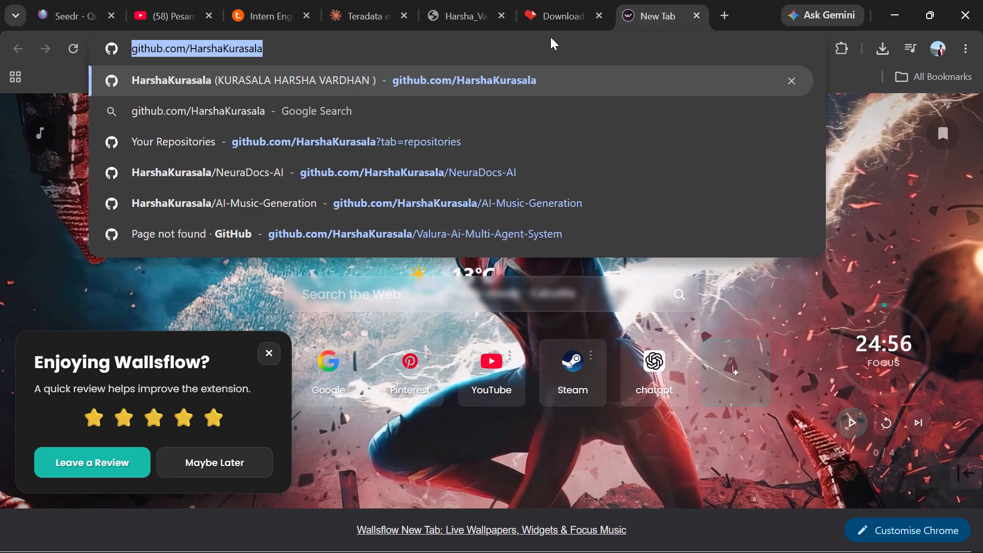
{"action": "key", "text": "alt+Tab"}
{"action": "key", "text": "ctrl+v"}
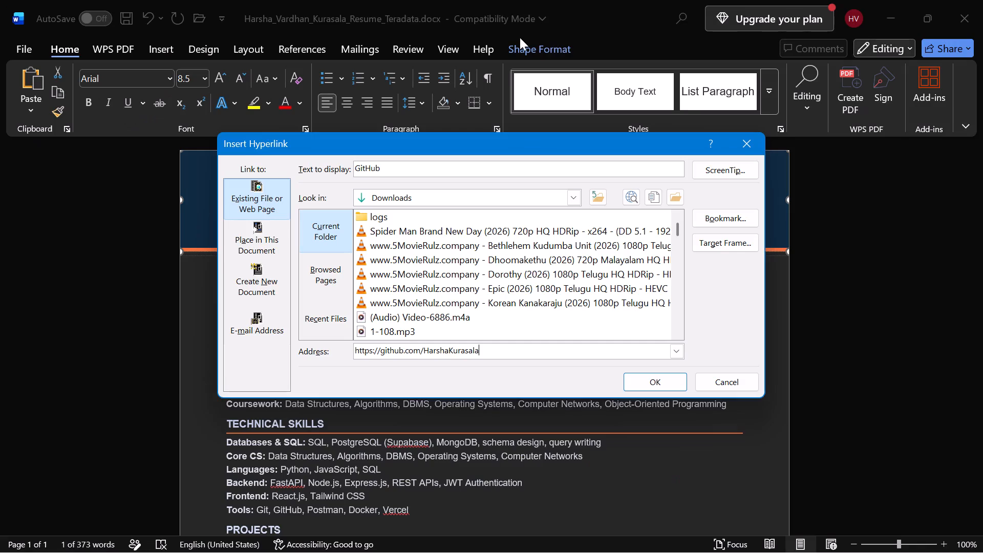
{"action": "key", "text": "Return"}
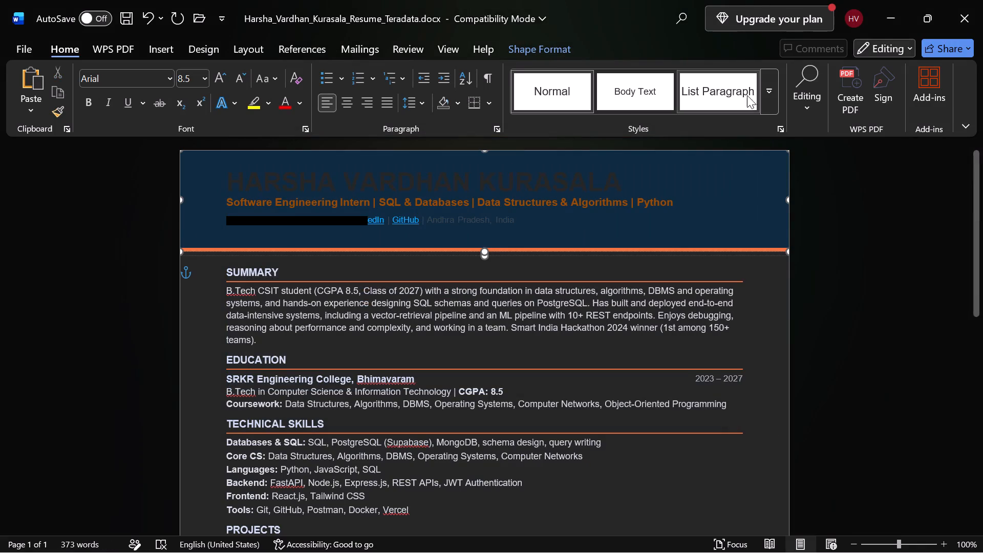
Save the converted Teradata resume document and close it.
{"action": "key", "text": "ctrl+s"}
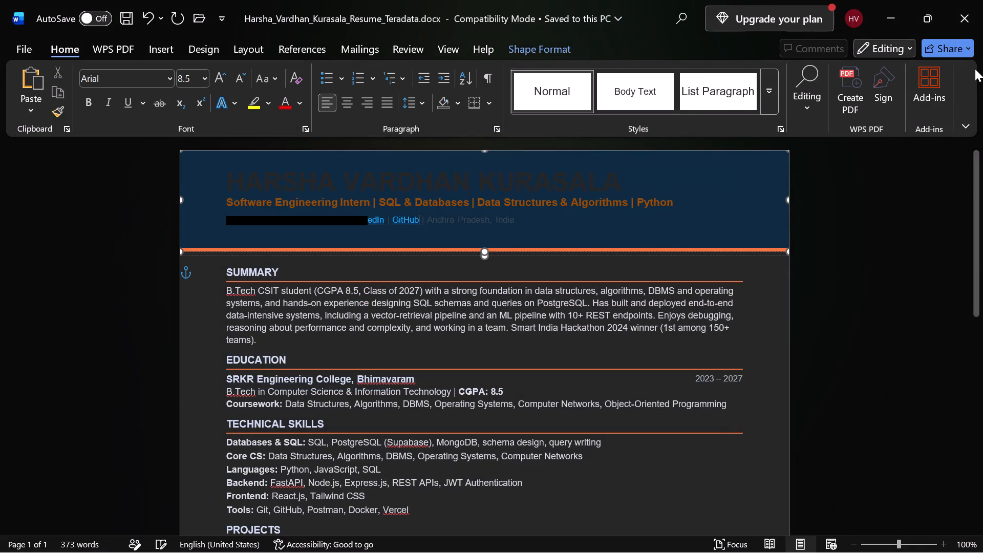
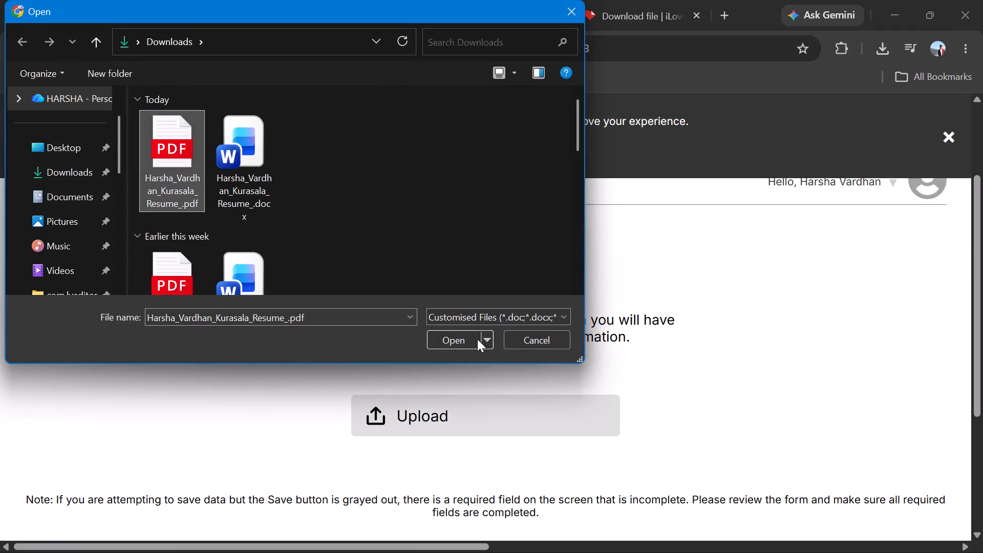
{"action": "left_click", "coordinate": [453, 340]}
{"action": "scroll", "coordinate": [453, 340], "scroll_direction": "down", "scroll_amount": 3}
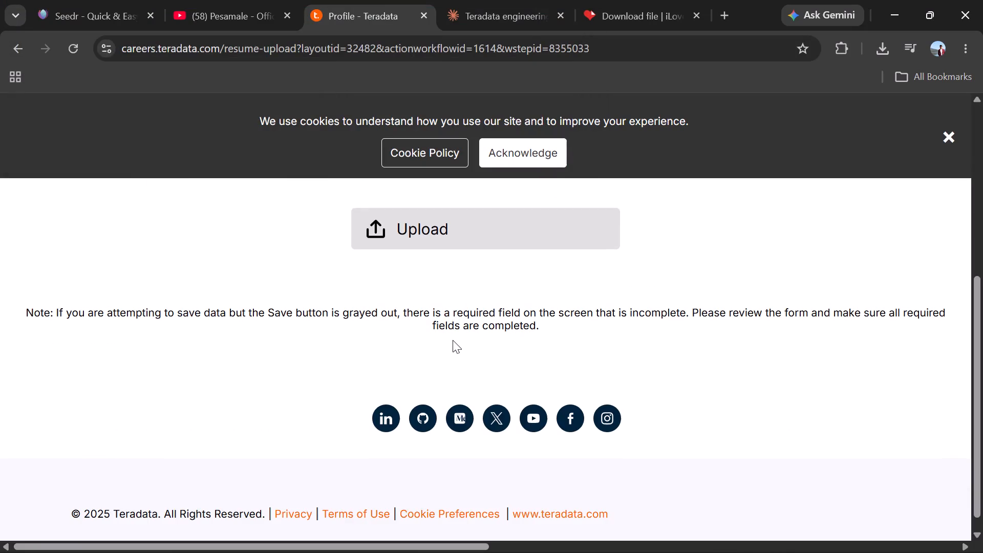
{"action": "scroll", "coordinate": [453, 340], "scroll_direction": "down", "scroll_amount": 4}
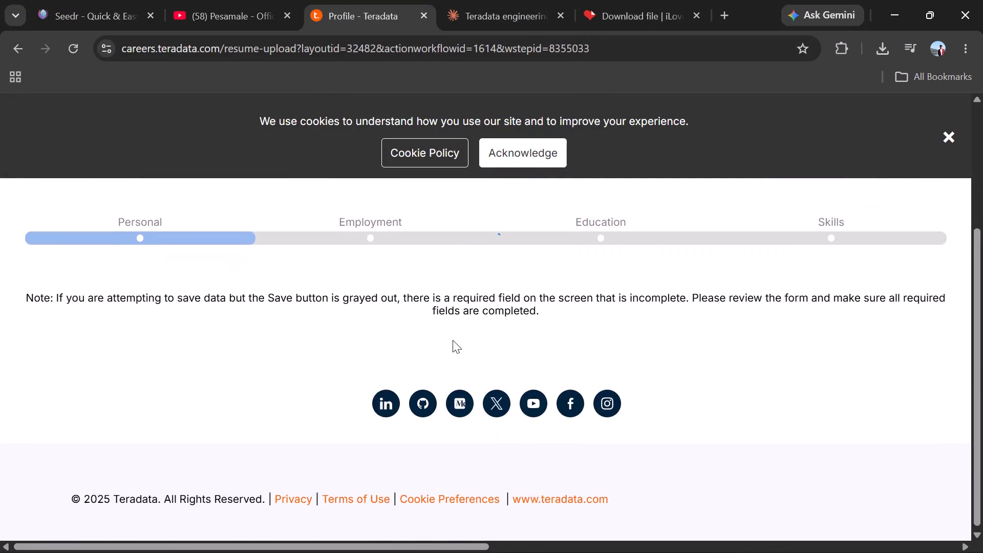
Choose the country code for the phone number in the Personal Information form.
{"action": "scroll", "coordinate": [453, 340], "scroll_direction": "down", "scroll_amount": 1}
{"action": "scroll", "coordinate": [453, 340], "scroll_direction": "up", "scroll_amount": 1}
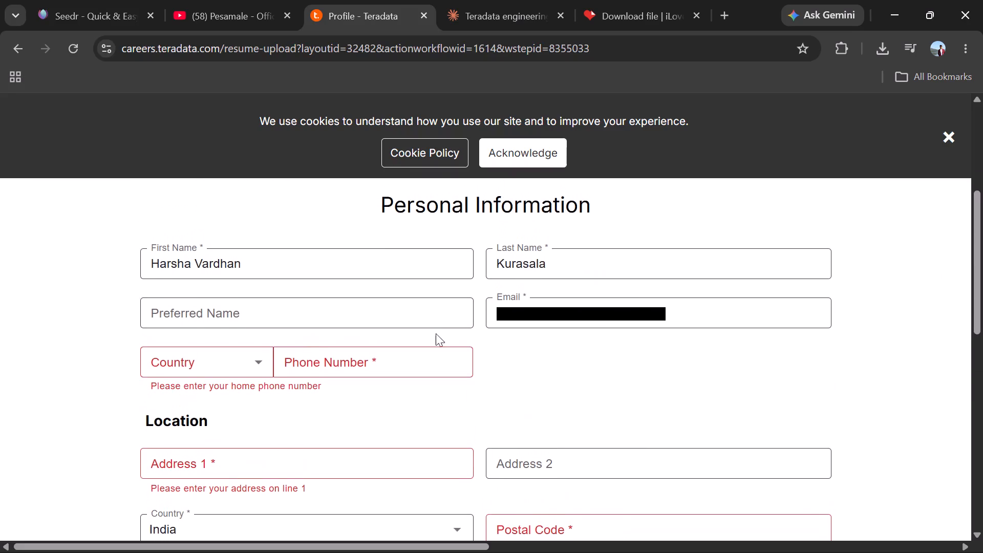
{"action": "left_click", "coordinate": [364, 356]}
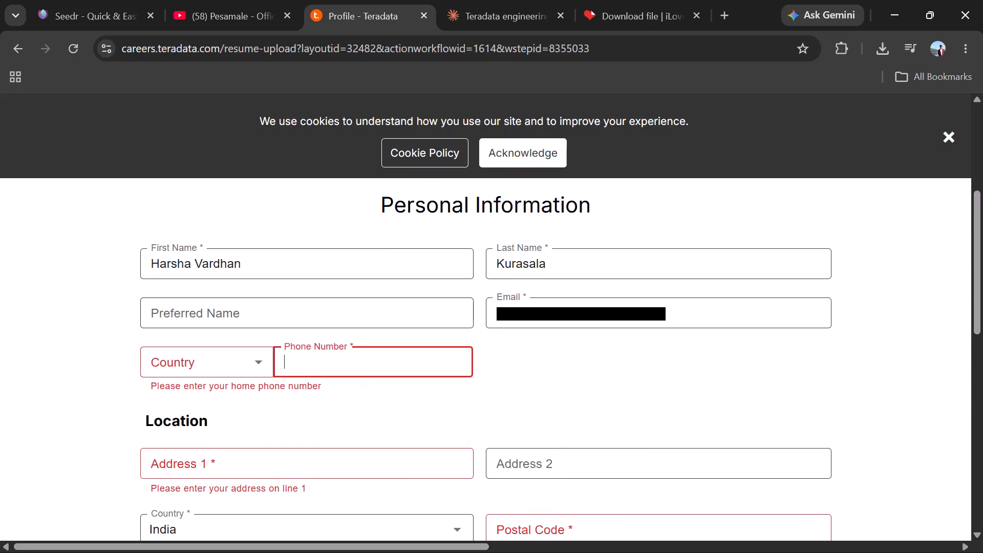
{"action": "left_click", "coordinate": [240, 365]}
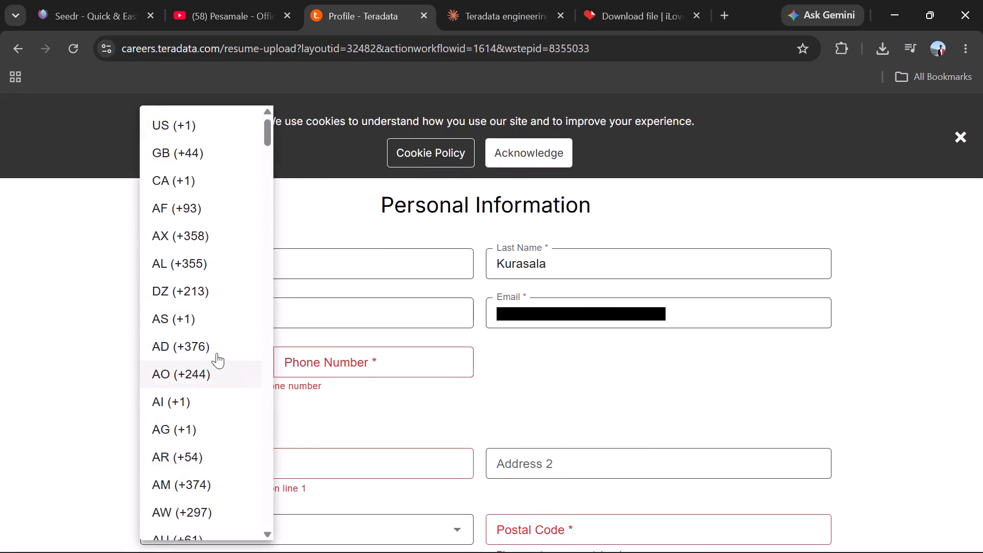
{"action": "key", "text": "0"}
{"action": "key", "text": "BackSpace"}
{"action": "key", "text": "9"}
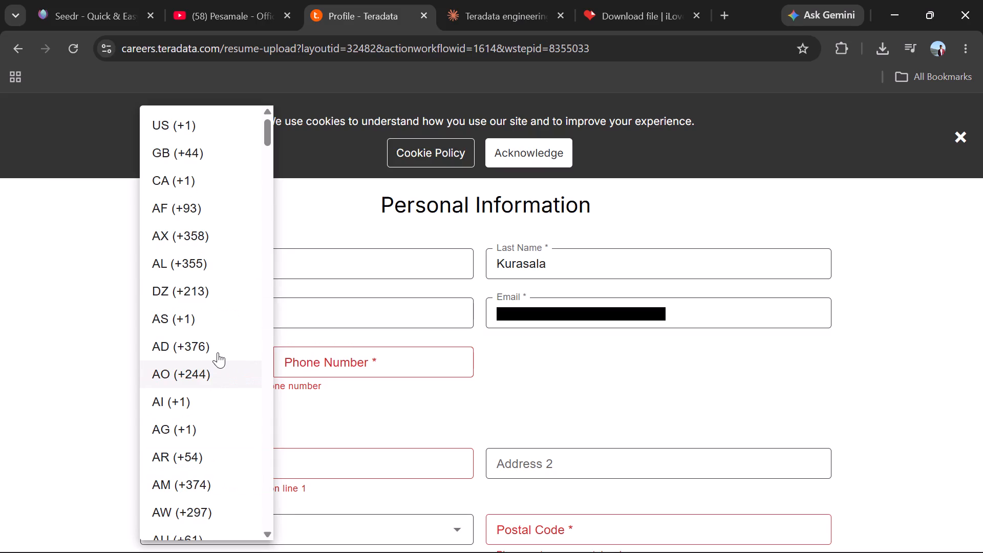
{"action": "scroll", "coordinate": [196, 373], "scroll_direction": "down", "scroll_amount": 4}
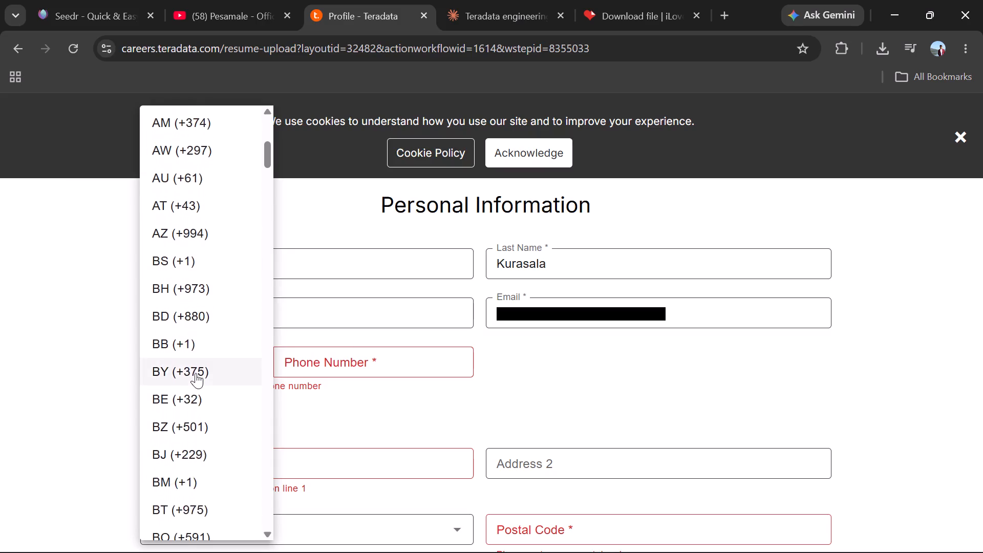
{"action": "scroll", "coordinate": [196, 373], "scroll_direction": "down", "scroll_amount": 5}
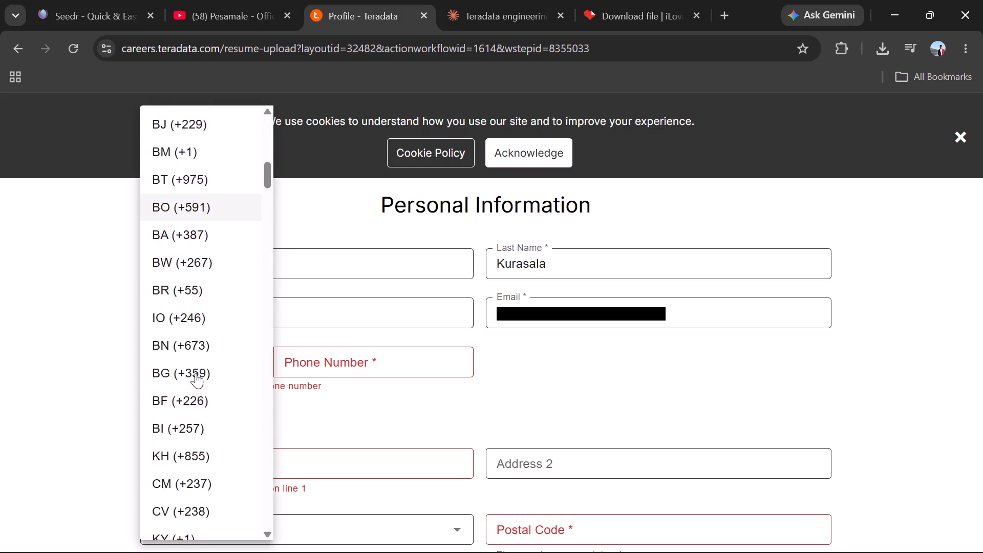
{"action": "scroll", "coordinate": [196, 373], "scroll_direction": "down", "scroll_amount": 5}
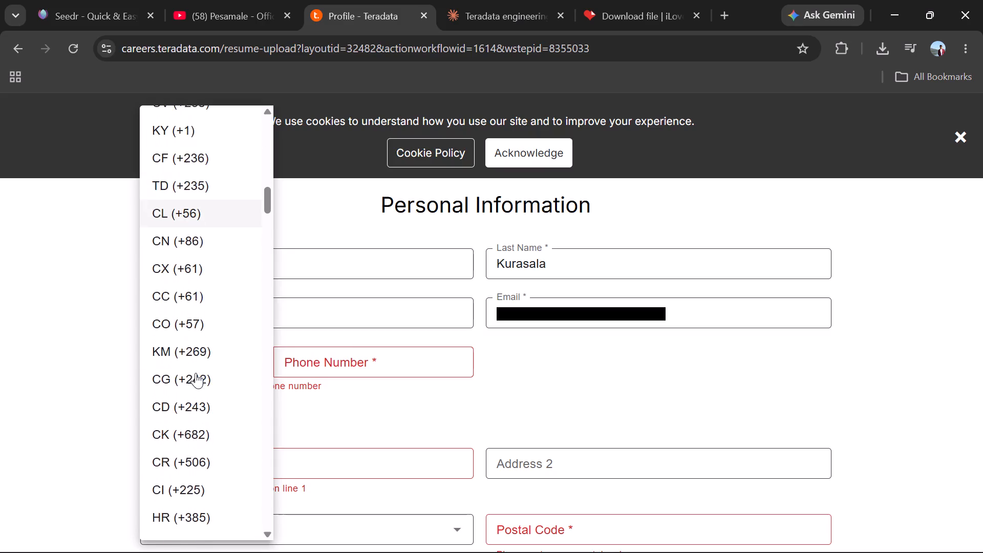
{"action": "scroll", "coordinate": [196, 373], "scroll_direction": "down", "scroll_amount": 5}
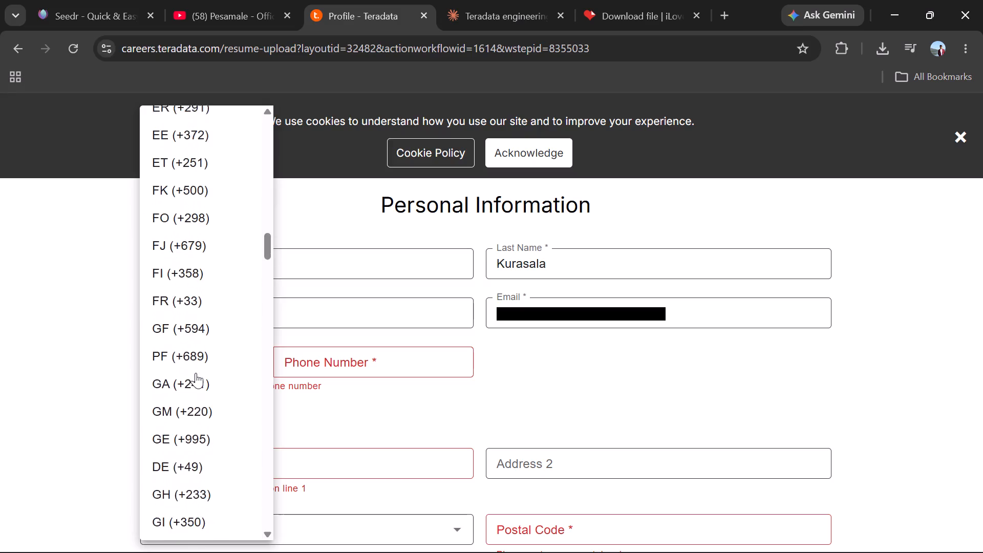
{"action": "scroll", "coordinate": [196, 373], "scroll_direction": "down", "scroll_amount": 4}
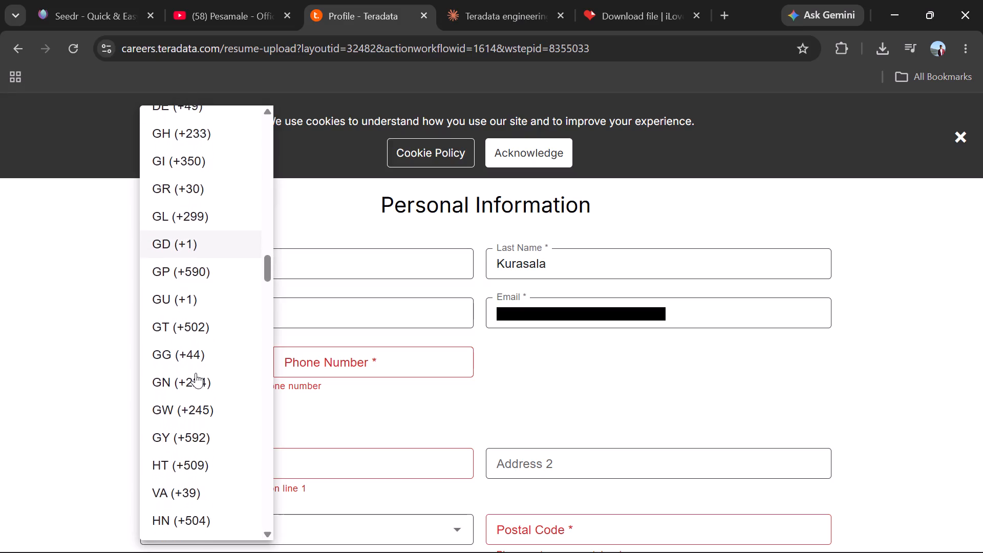
{"action": "scroll", "coordinate": [274, 287], "scroll_direction": "down", "scroll_amount": 1}
{"action": "scroll", "coordinate": [224, 356], "scroll_direction": "down", "scroll_amount": 2}
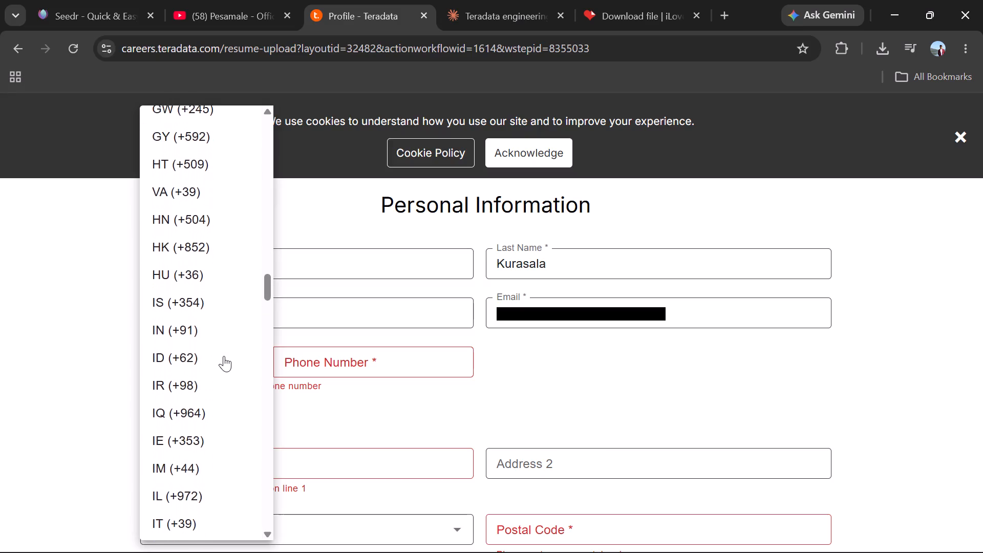
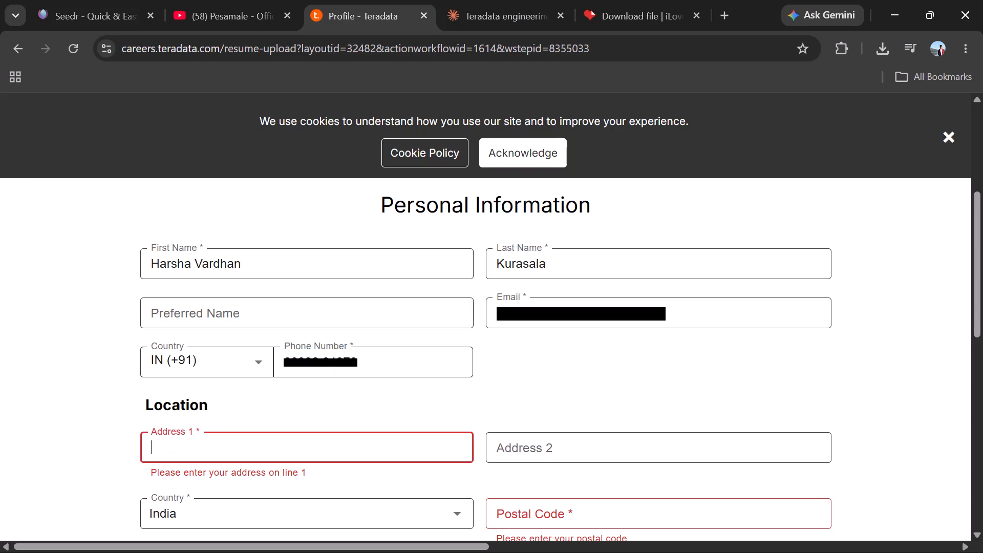
Enter the applicant's state, town and village in the Address 1 field of the Location section.
{"action": "scroll", "coordinate": [296, 445], "scroll_direction": "down", "scroll_amount": 1}
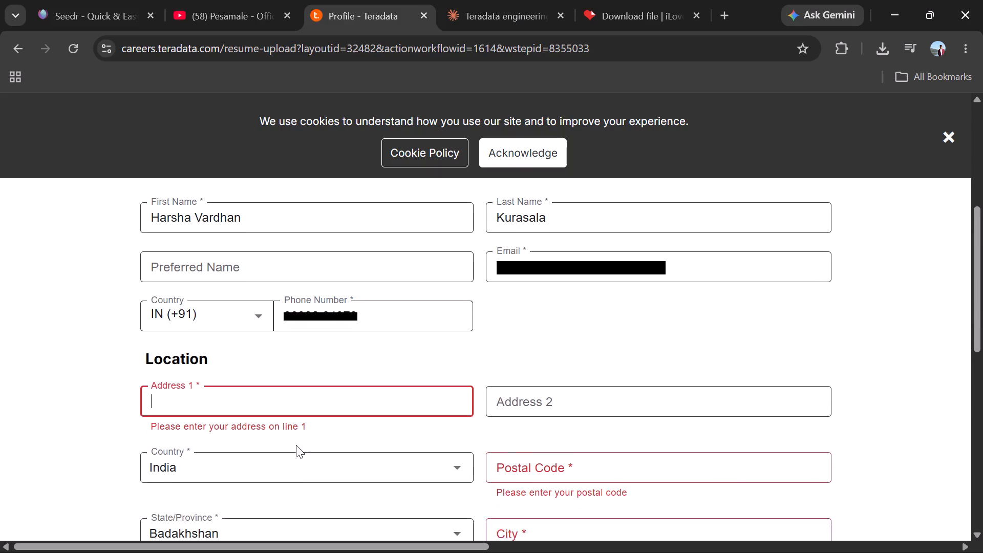
{"action": "scroll", "coordinate": [296, 445], "scroll_direction": "down", "scroll_amount": 2}
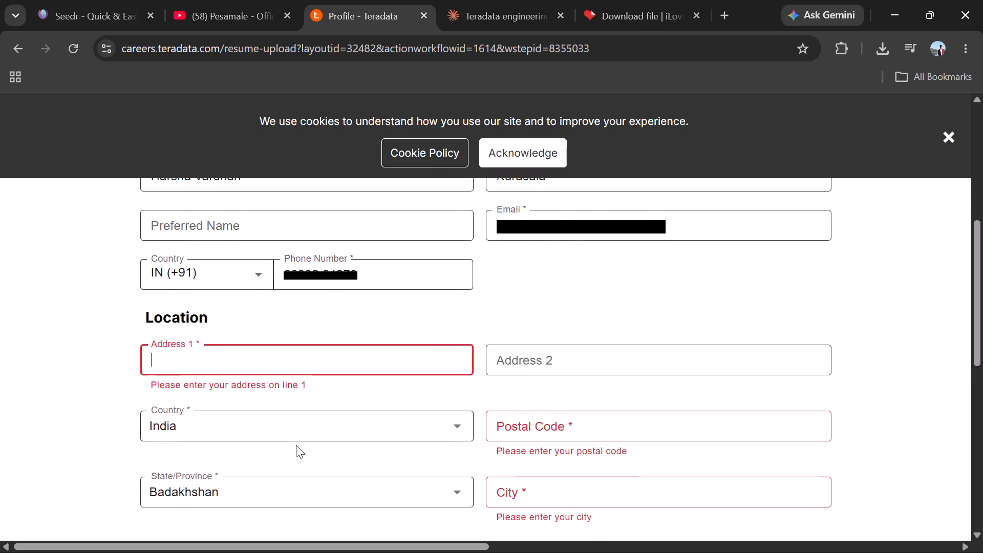
{"action": "scroll", "coordinate": [296, 445], "scroll_direction": "down", "scroll_amount": 1}
{"action": "scroll", "coordinate": [296, 445], "scroll_direction": "up", "scroll_amount": 1}
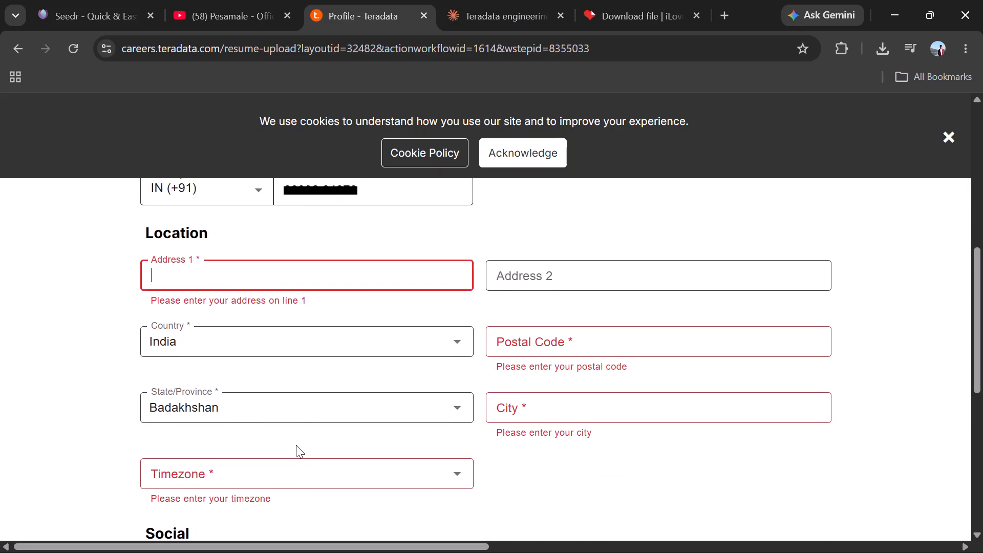
{"action": "scroll", "coordinate": [296, 445], "scroll_direction": "up", "scroll_amount": 1}
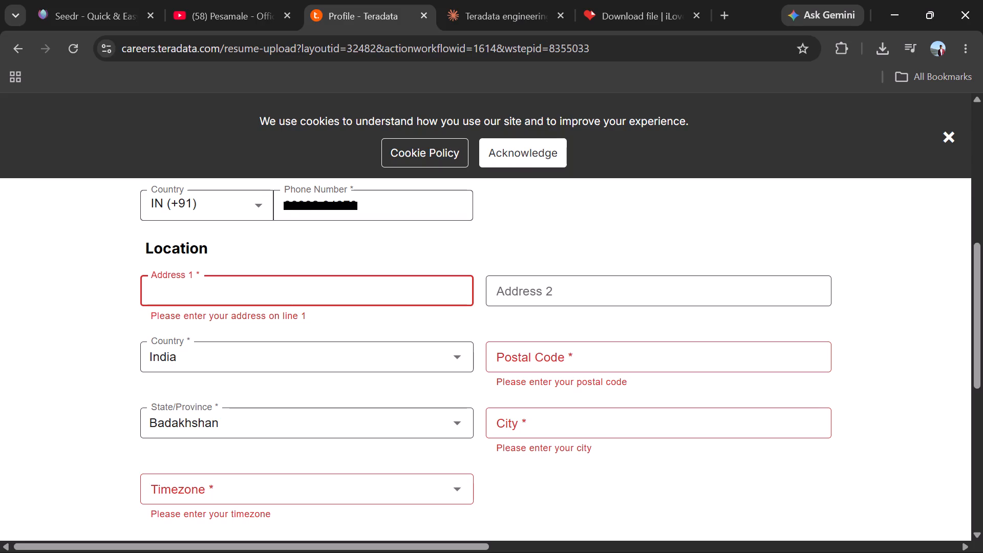
{"action": "key", "text": "ctrl+a"}
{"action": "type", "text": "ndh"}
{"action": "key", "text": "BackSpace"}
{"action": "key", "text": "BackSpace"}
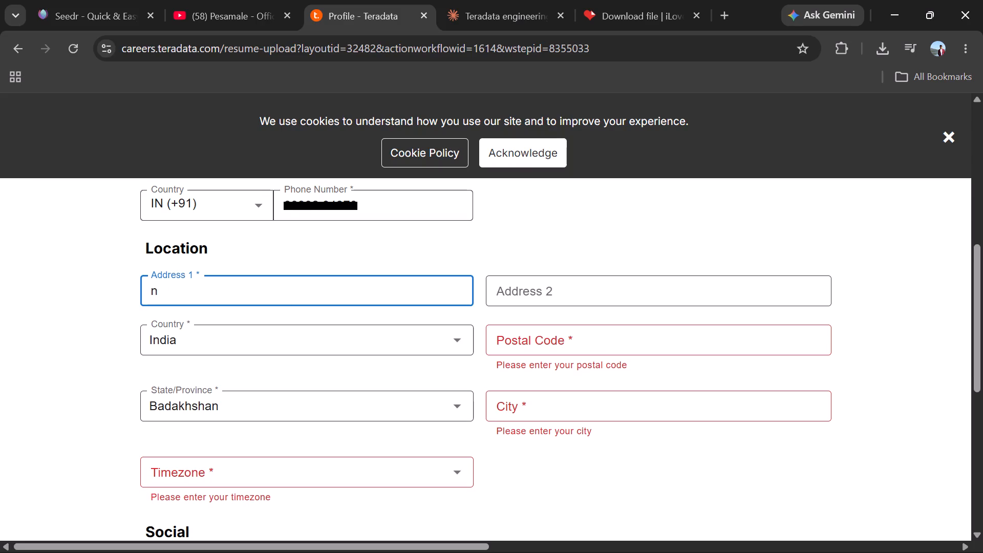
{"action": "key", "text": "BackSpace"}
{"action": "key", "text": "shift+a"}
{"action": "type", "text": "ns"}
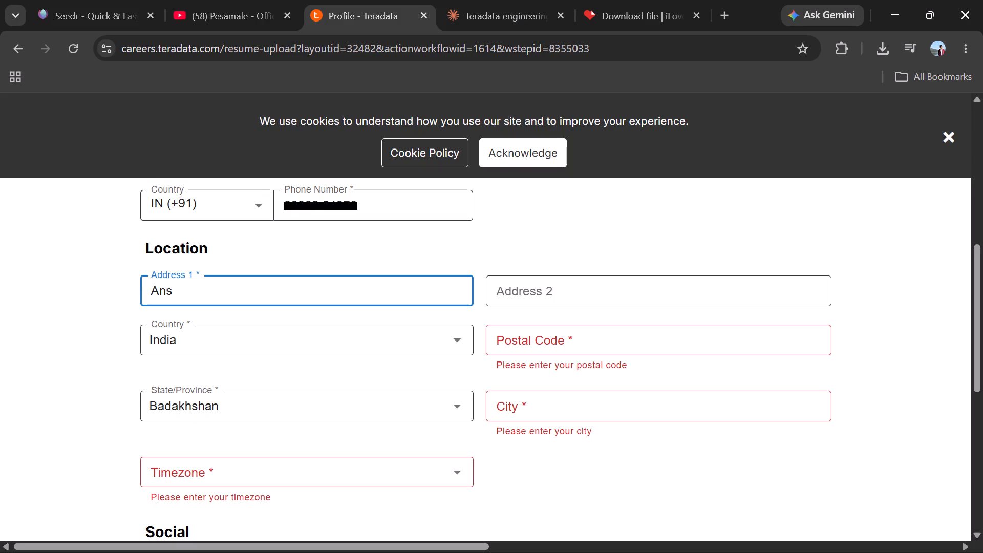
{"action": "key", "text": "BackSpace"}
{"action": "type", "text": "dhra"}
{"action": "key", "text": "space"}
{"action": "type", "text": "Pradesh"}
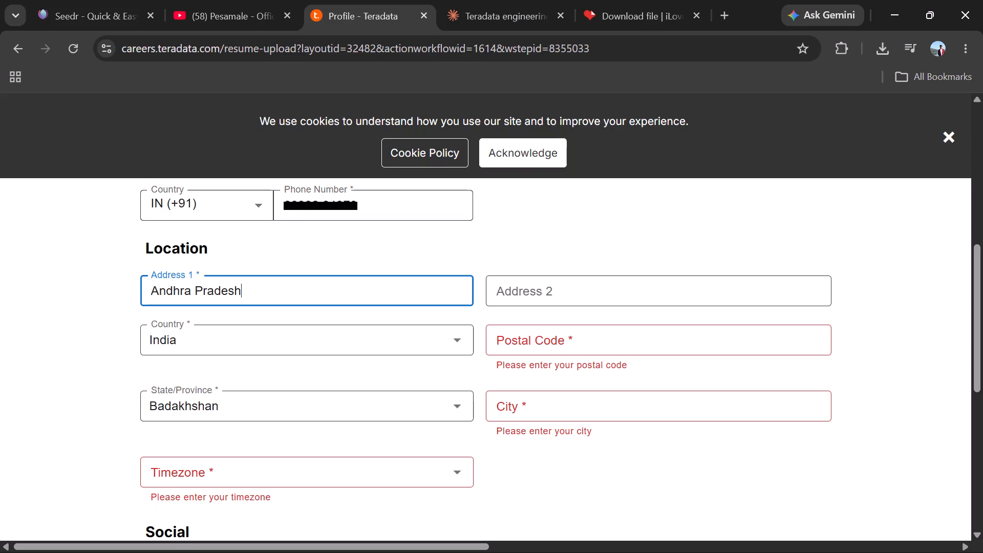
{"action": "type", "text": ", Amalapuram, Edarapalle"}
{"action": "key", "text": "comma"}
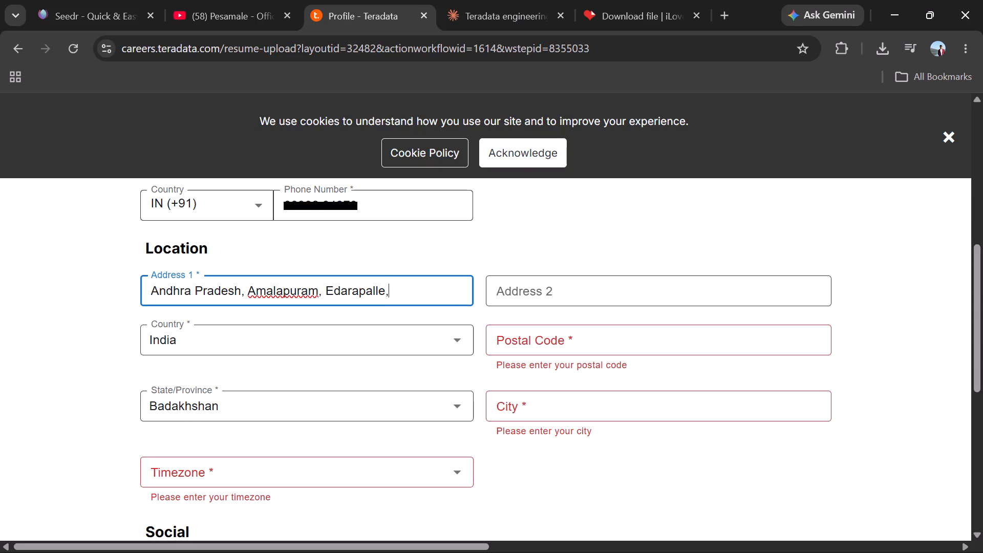
Insert the district after the state in the Address 1 text and remove the trailing comma at its end.
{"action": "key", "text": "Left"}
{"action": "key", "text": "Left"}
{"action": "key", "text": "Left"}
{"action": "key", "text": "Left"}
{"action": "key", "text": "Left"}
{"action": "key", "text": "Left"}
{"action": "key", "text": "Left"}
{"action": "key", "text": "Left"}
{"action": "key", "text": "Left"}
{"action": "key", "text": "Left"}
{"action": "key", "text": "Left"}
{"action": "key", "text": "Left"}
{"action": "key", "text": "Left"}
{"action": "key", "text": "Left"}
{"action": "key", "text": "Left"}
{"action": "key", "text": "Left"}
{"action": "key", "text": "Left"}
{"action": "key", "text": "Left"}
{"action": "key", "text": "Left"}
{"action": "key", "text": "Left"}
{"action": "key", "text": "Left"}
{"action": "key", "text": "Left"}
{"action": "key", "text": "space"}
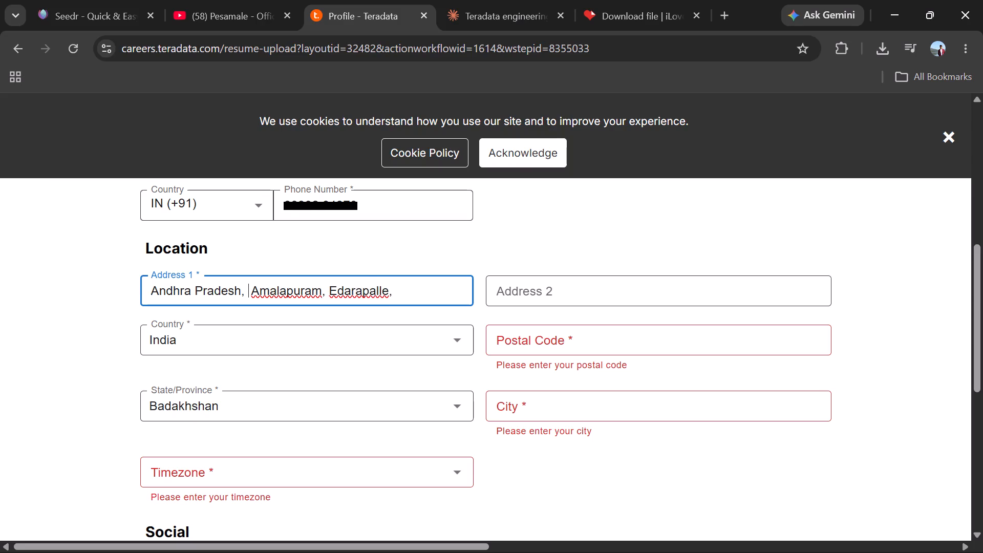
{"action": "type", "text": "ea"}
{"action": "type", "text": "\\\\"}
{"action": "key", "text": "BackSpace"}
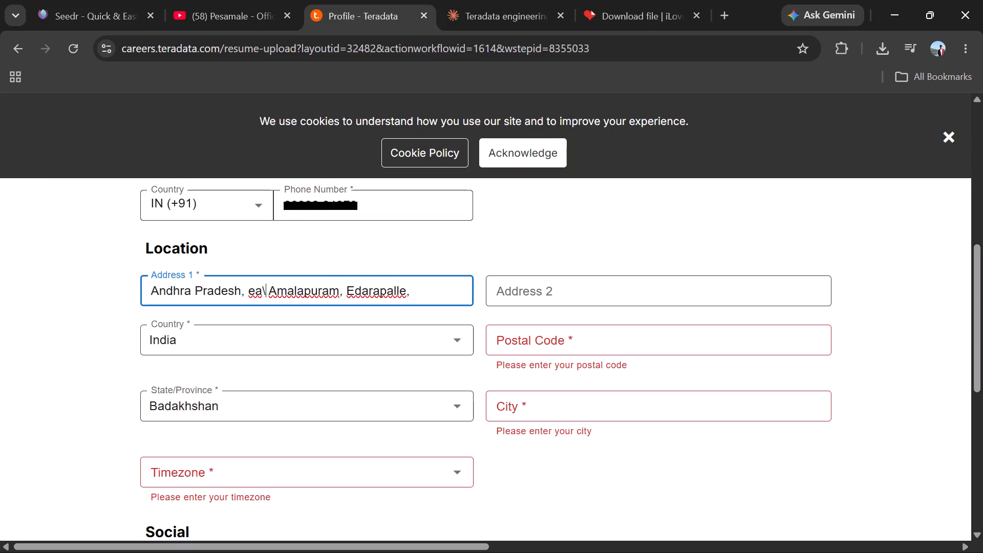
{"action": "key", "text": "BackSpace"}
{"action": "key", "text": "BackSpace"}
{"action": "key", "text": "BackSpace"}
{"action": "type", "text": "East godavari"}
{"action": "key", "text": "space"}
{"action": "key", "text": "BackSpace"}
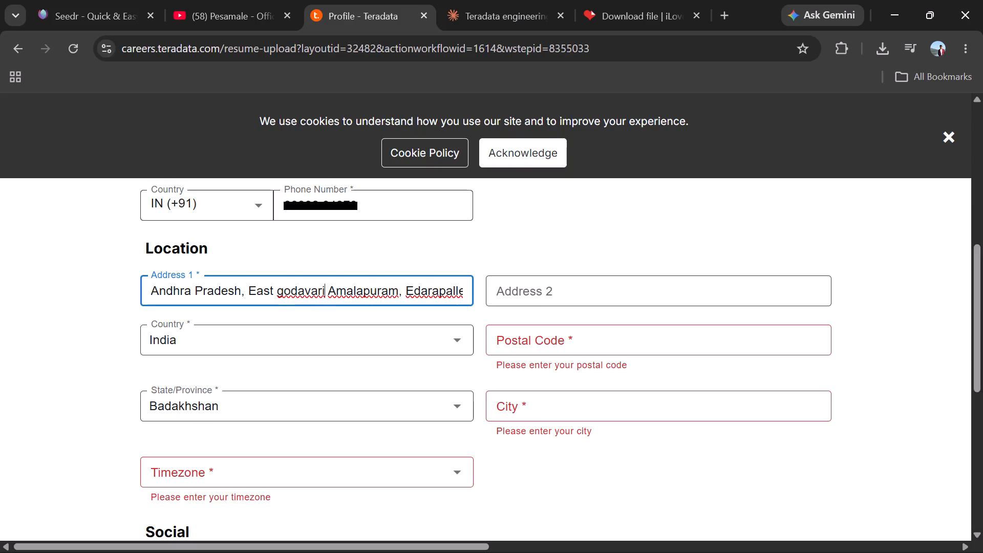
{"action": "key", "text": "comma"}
{"action": "left_click", "coordinate": [312, 293]}
{"action": "key", "text": "Right"}
{"action": "key", "text": "Right"}
{"action": "key", "text": "Right"}
{"action": "key", "text": "Right"}
{"action": "key", "text": "Right"}
{"action": "key", "text": "Right"}
{"action": "key", "text": "Right"}
{"action": "key", "text": "Right"}
{"action": "key", "text": "Right"}
{"action": "key", "text": "Right"}
{"action": "key", "text": "Right"}
{"action": "key", "text": "Right"}
{"action": "key", "text": "Right"}
{"action": "key", "text": "Right"}
{"action": "key", "text": "Right"}
{"action": "key", "text": "Right"}
{"action": "key", "text": "Right"}
{"action": "key", "text": "Right"}
{"action": "key", "text": "Right"}
{"action": "key", "text": "Right"}
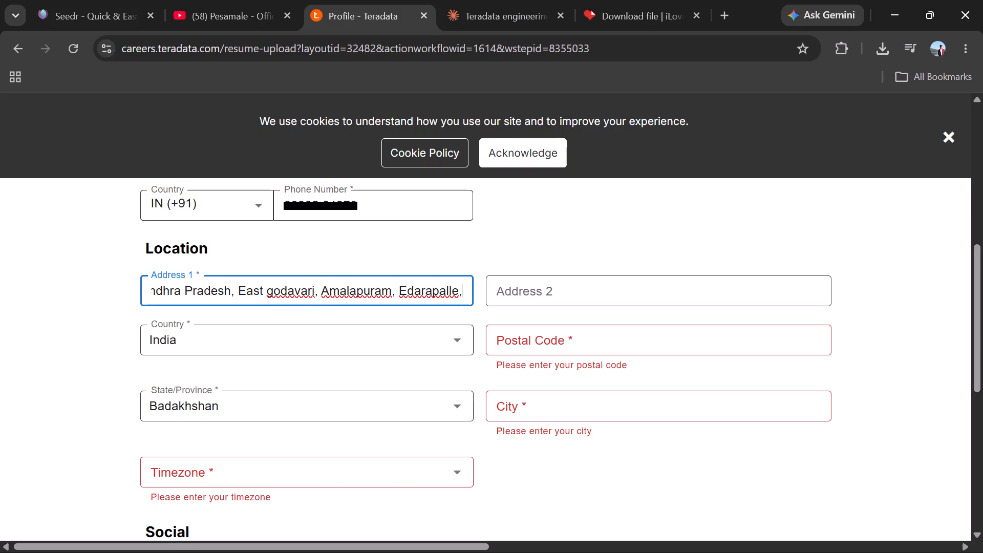
{"action": "key", "text": "BackSpace"}
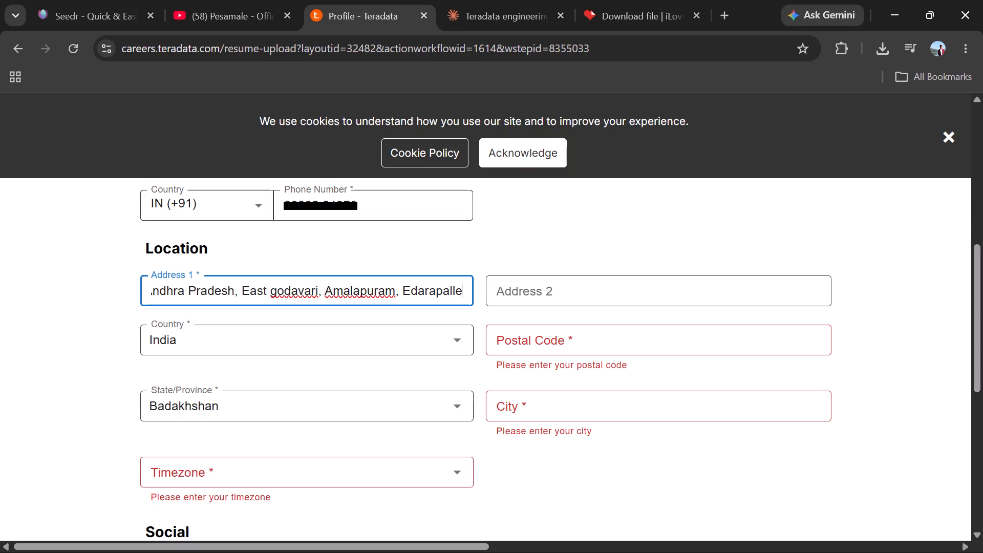
Copy the Address 1 text and search the web in a new tab for that address followed by "postal code".
{"action": "key", "text": "ctrl+a"}
{"action": "key", "text": "ctrl+c"}
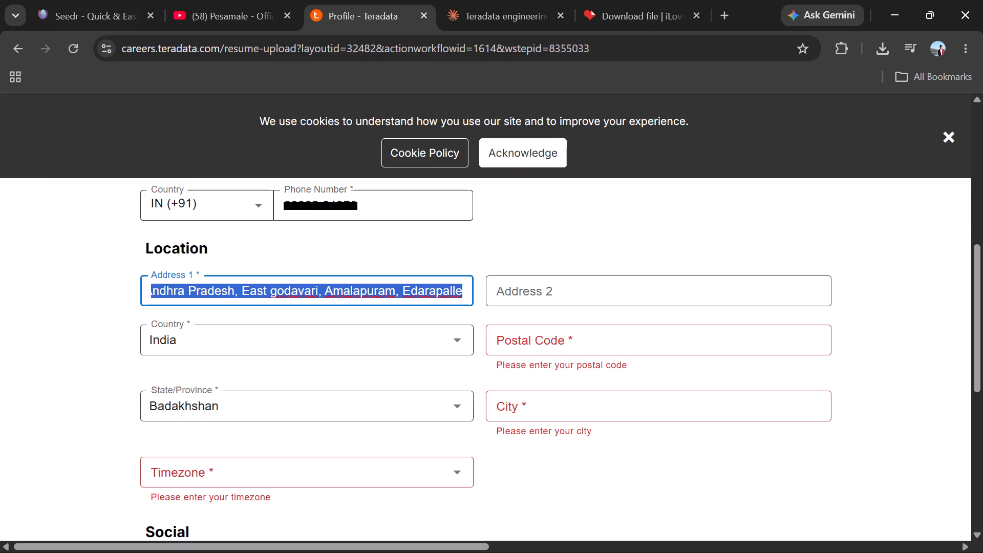
{"action": "left_click", "coordinate": [554, 288]}
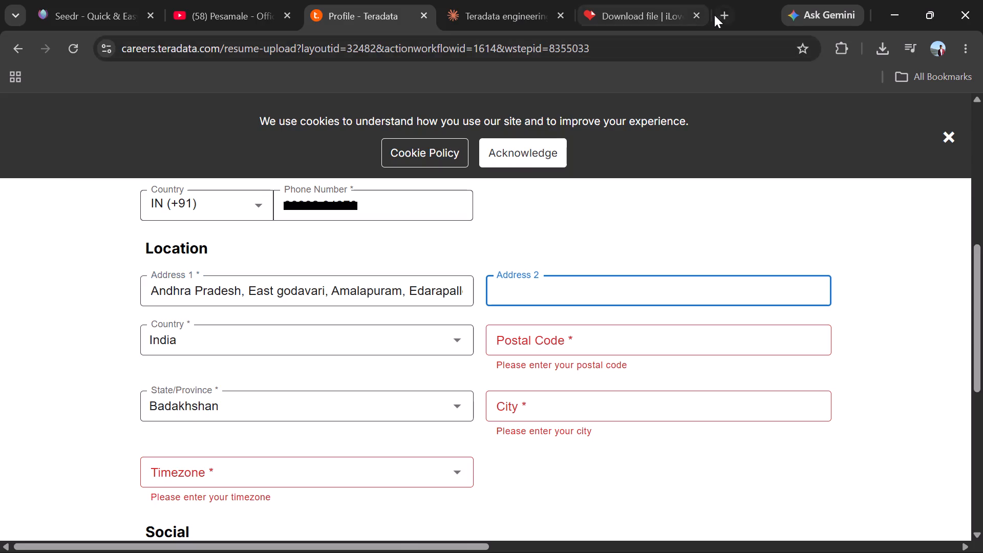
{"action": "left_click", "coordinate": [714, 15]}
{"action": "key", "text": "ctrl+v"}
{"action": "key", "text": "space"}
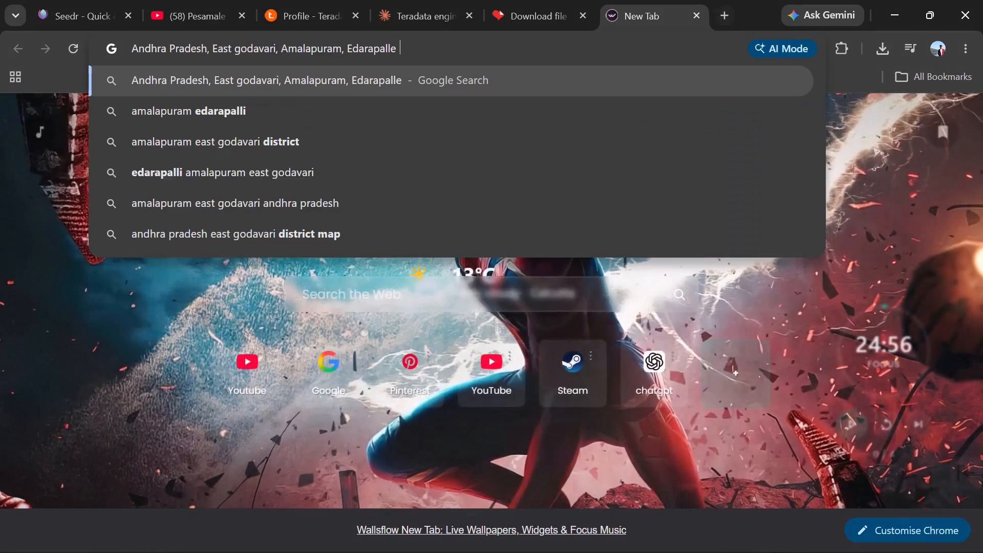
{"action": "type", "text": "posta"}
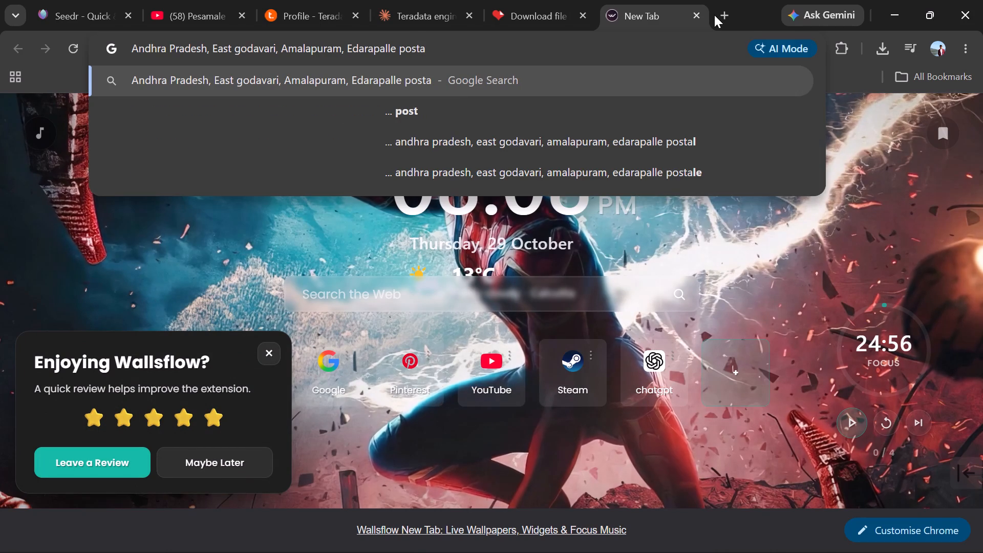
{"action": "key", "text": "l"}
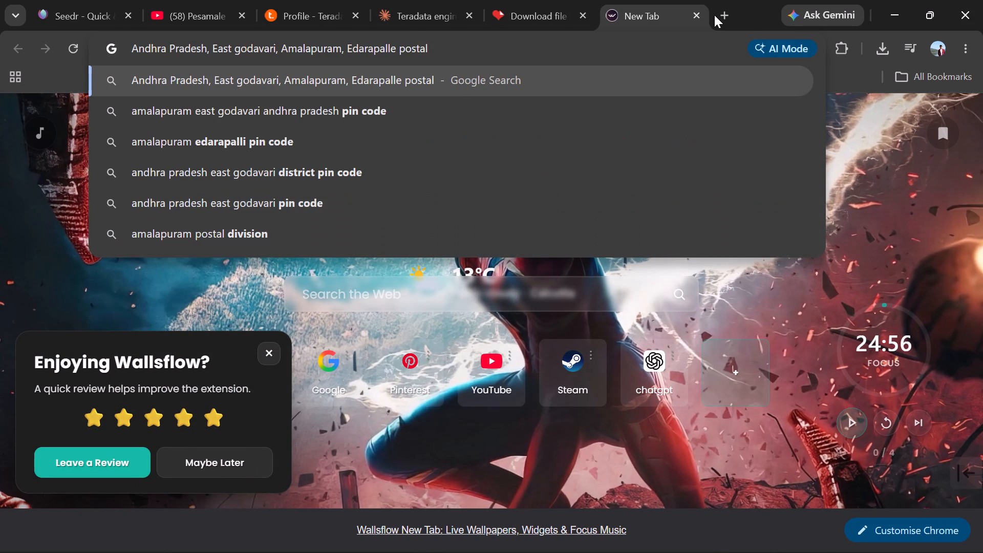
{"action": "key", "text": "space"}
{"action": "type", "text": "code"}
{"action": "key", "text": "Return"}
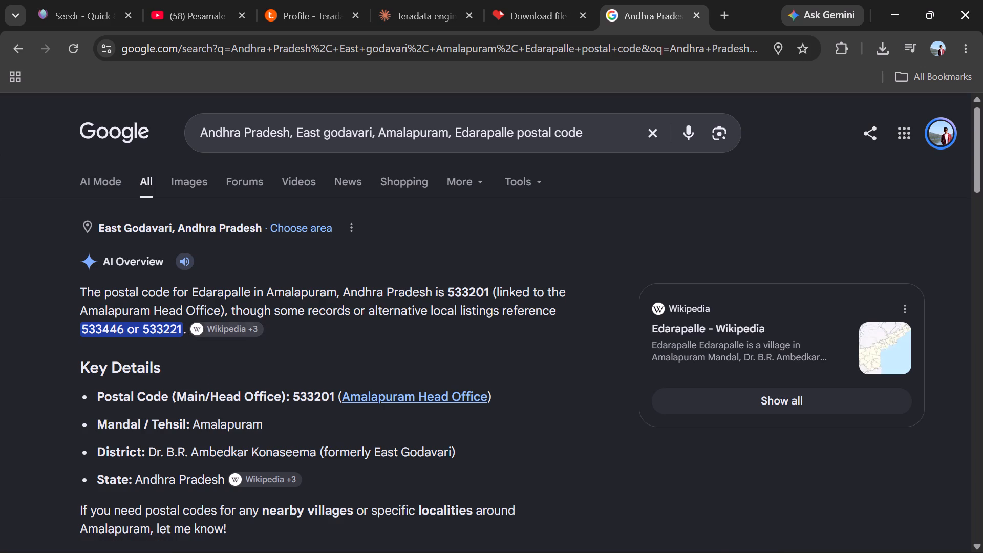
Copy the main postal code from the search results into the Postal Code field of the Teradata profile form.
{"action": "double_click", "coordinate": [473, 291]}
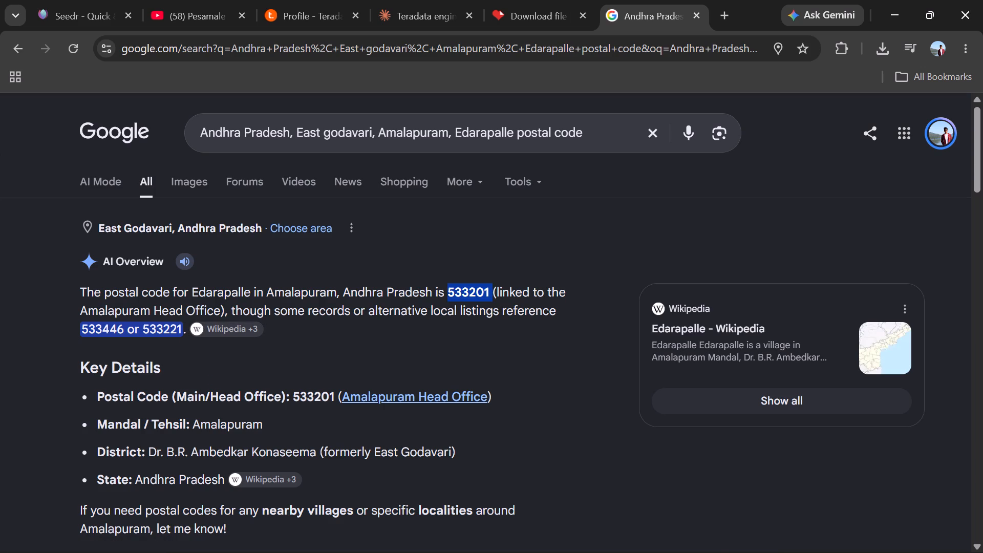
{"action": "key", "text": "ctrl+c"}
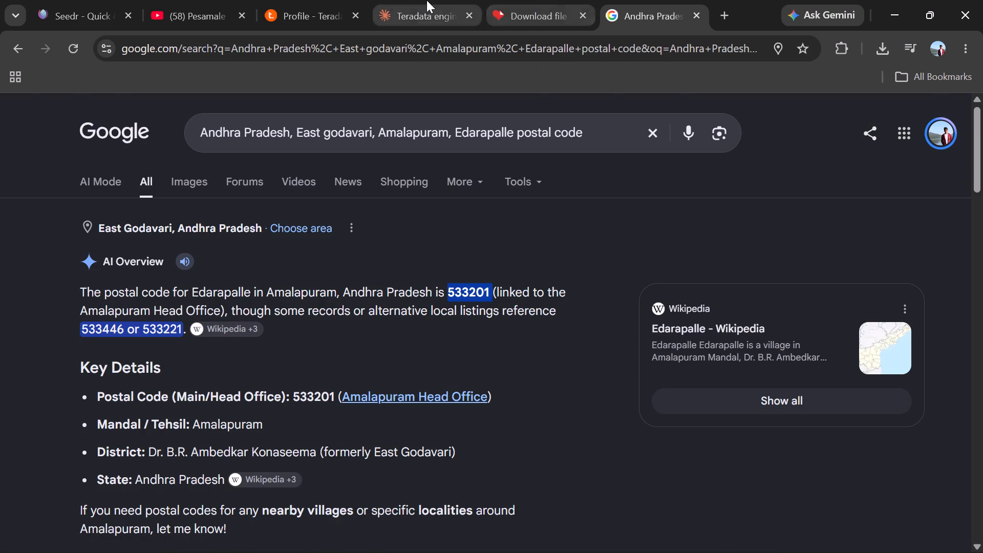
{"action": "left_click", "coordinate": [423, 0]}
{"action": "left_click", "coordinate": [268, 0]}
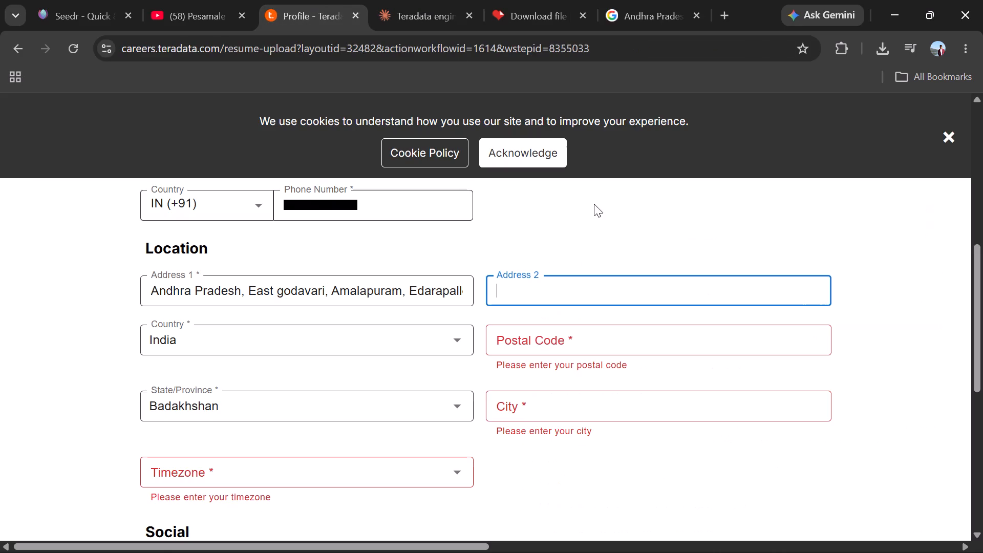
{"action": "left_click", "coordinate": [507, 334]}
{"action": "key", "text": "ctrl+v"}
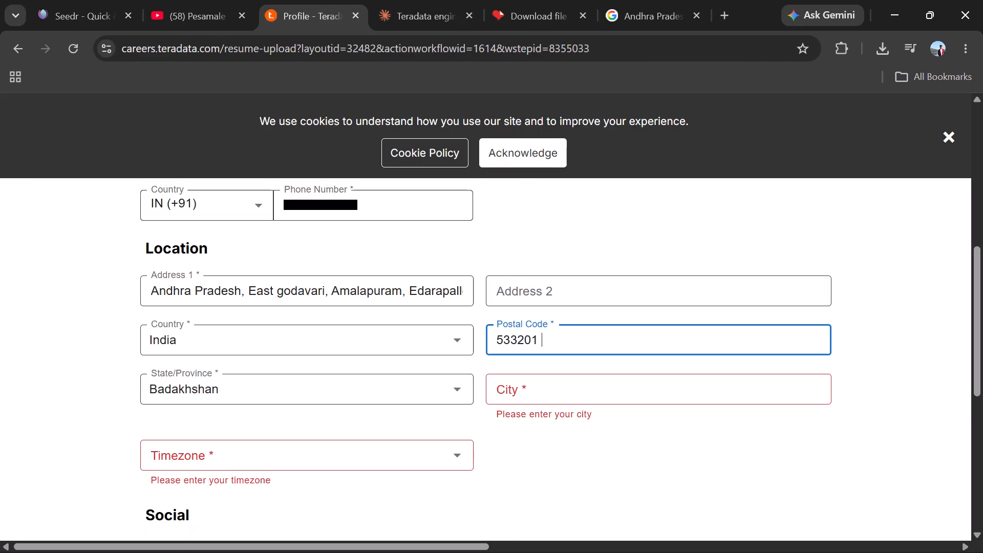
Set the State/Province and City fields to the state and town given in the Address 1 line.
{"action": "scroll", "coordinate": [545, 352], "scroll_direction": "down", "scroll_amount": 1}
{"action": "left_click", "coordinate": [398, 353]}
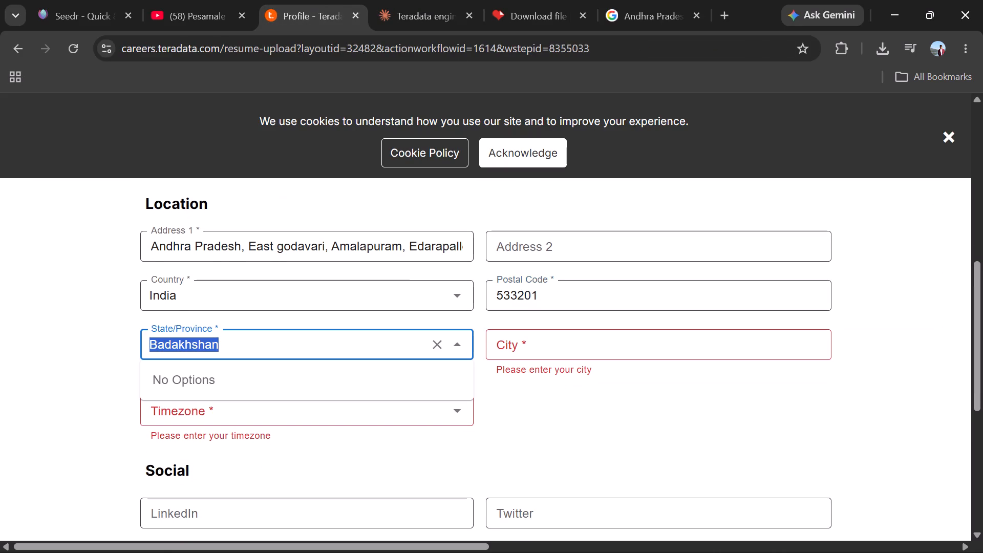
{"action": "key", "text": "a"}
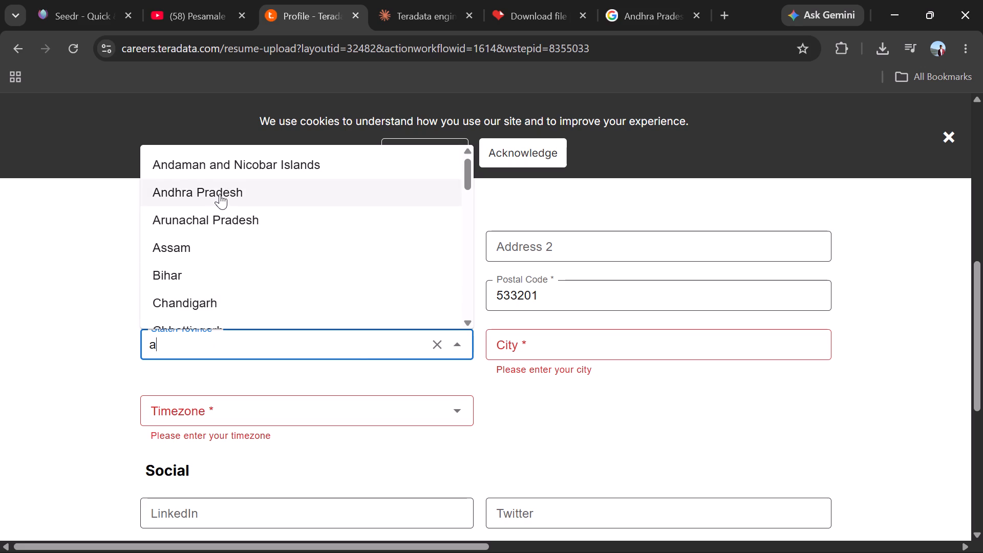
{"action": "left_click", "coordinate": [219, 194]}
{"action": "left_click", "coordinate": [536, 356]}
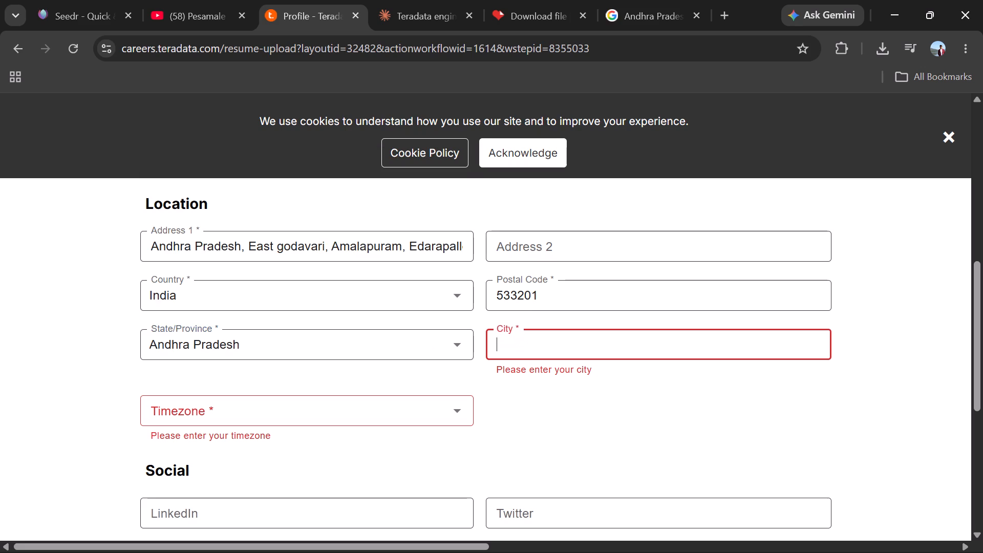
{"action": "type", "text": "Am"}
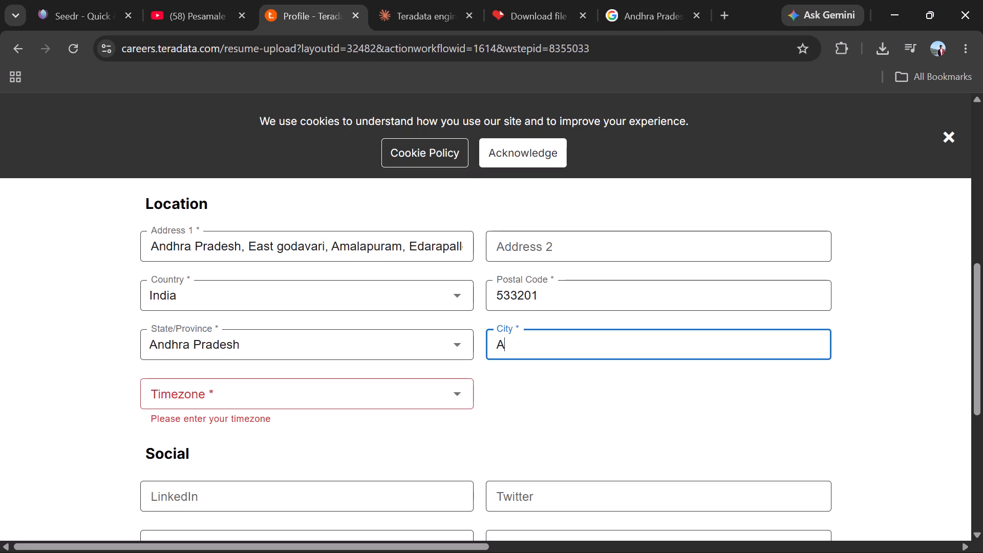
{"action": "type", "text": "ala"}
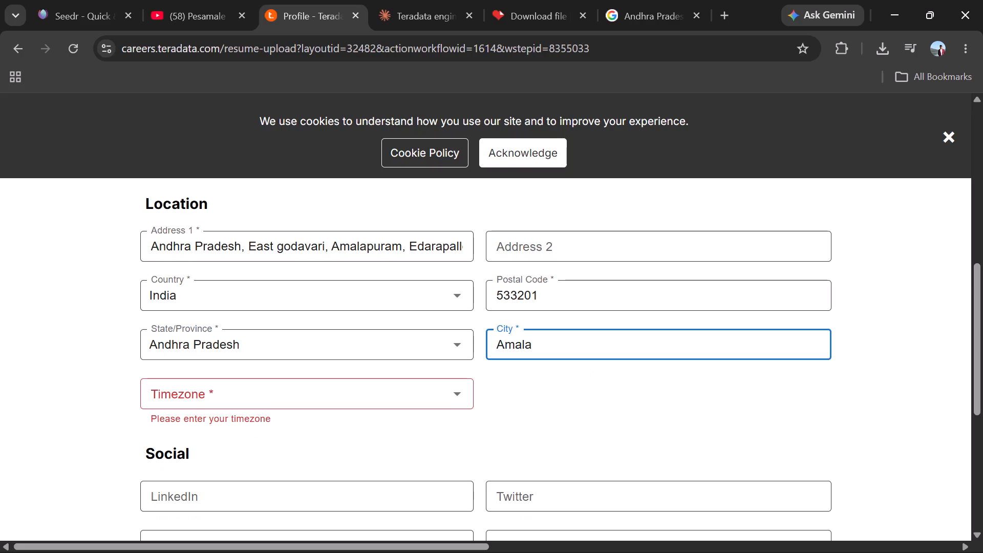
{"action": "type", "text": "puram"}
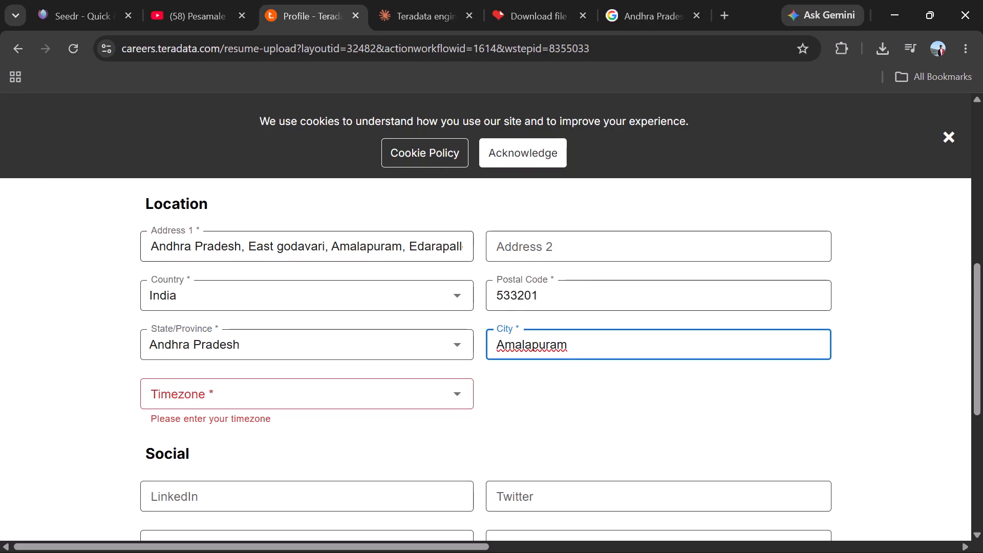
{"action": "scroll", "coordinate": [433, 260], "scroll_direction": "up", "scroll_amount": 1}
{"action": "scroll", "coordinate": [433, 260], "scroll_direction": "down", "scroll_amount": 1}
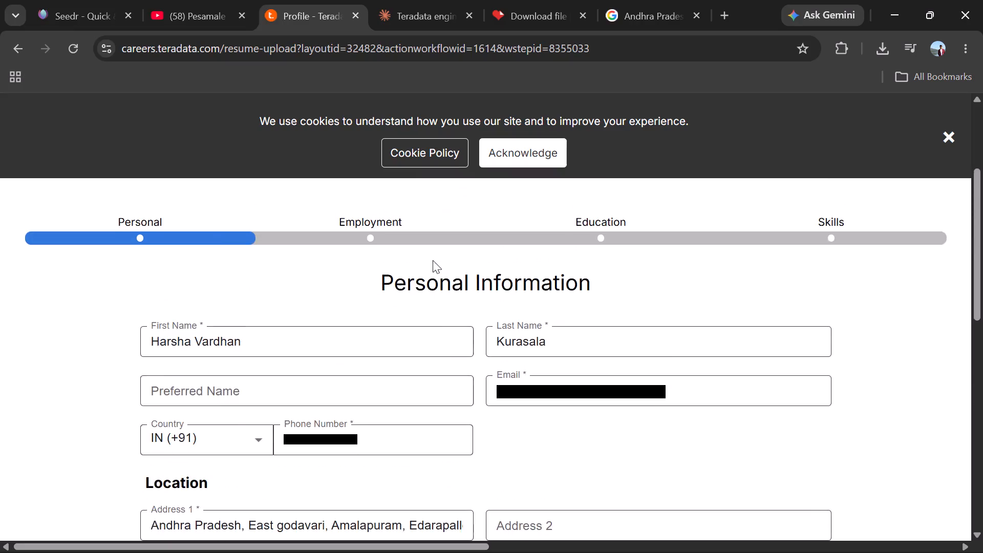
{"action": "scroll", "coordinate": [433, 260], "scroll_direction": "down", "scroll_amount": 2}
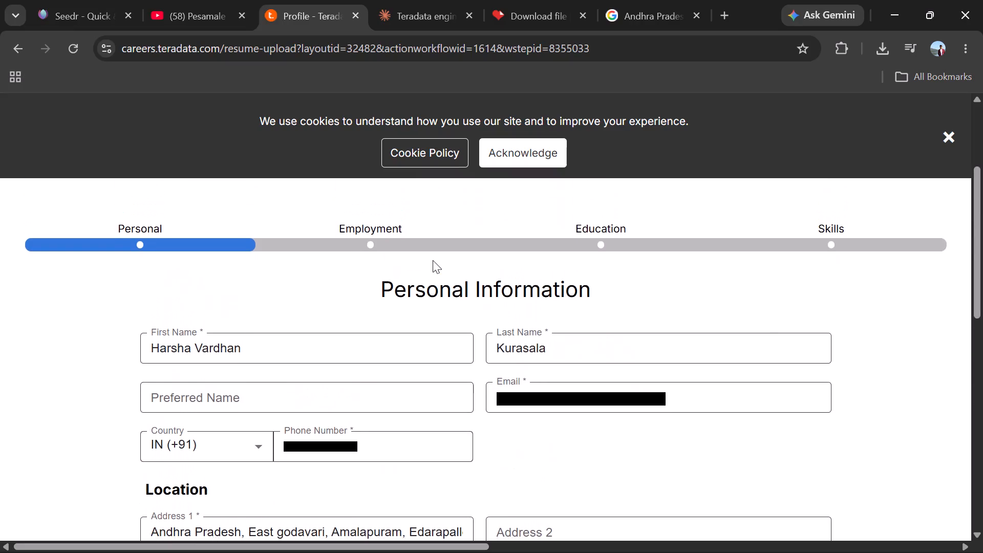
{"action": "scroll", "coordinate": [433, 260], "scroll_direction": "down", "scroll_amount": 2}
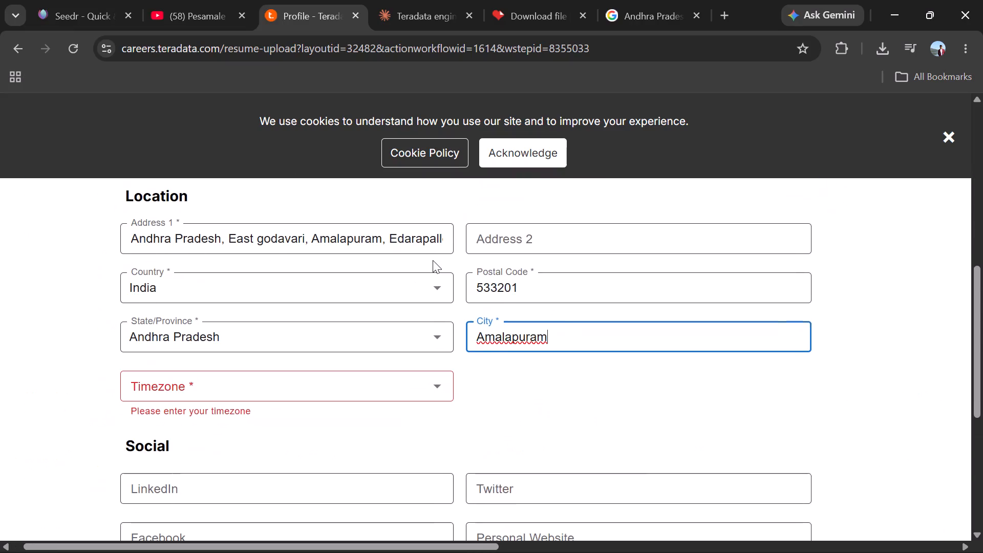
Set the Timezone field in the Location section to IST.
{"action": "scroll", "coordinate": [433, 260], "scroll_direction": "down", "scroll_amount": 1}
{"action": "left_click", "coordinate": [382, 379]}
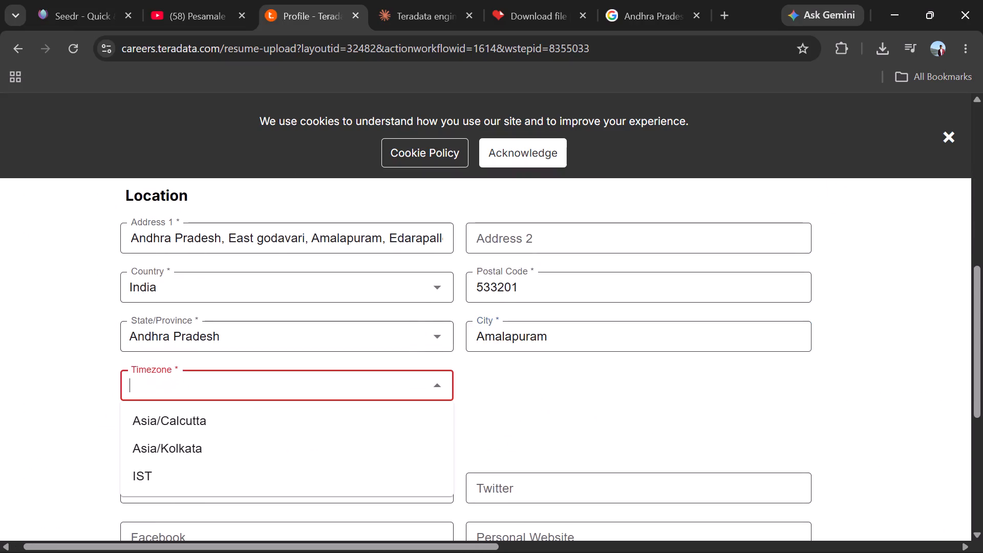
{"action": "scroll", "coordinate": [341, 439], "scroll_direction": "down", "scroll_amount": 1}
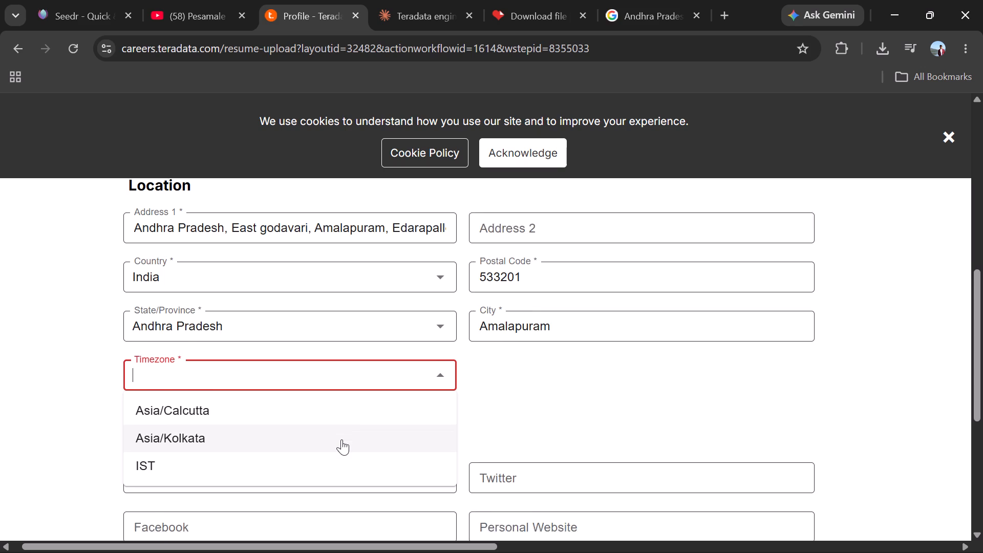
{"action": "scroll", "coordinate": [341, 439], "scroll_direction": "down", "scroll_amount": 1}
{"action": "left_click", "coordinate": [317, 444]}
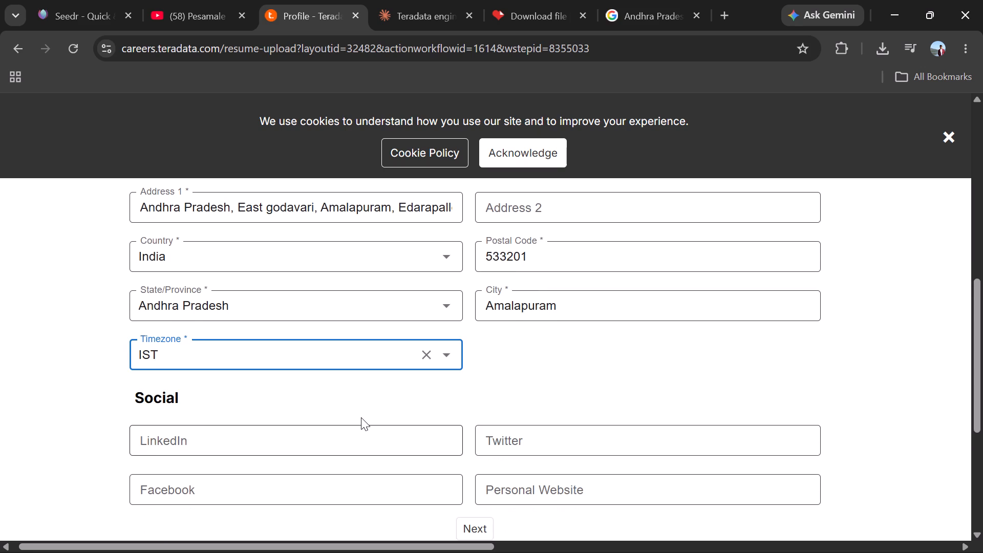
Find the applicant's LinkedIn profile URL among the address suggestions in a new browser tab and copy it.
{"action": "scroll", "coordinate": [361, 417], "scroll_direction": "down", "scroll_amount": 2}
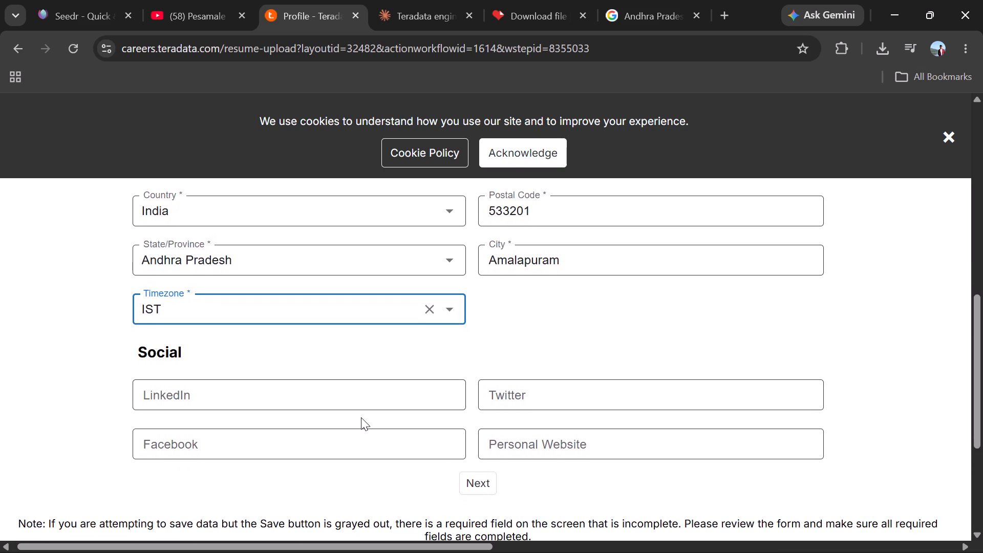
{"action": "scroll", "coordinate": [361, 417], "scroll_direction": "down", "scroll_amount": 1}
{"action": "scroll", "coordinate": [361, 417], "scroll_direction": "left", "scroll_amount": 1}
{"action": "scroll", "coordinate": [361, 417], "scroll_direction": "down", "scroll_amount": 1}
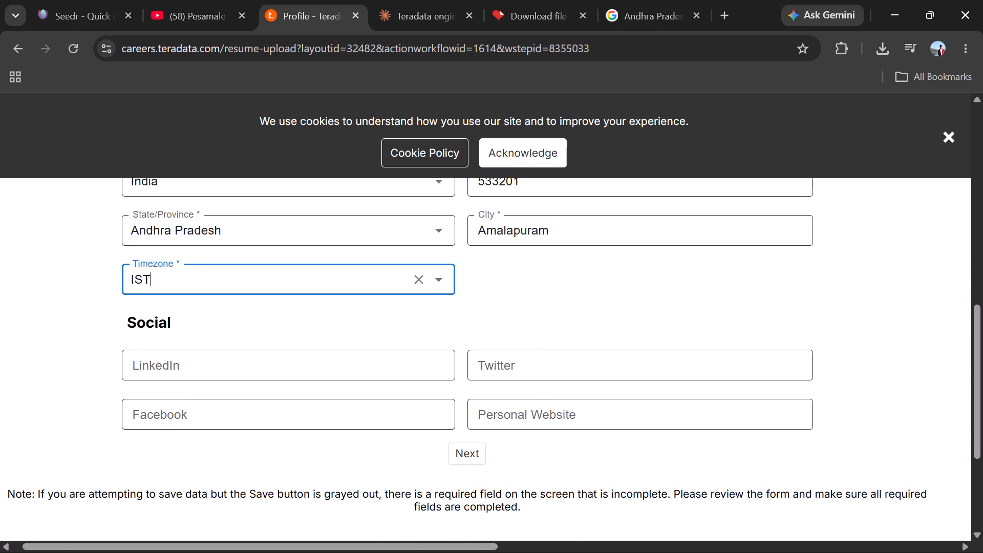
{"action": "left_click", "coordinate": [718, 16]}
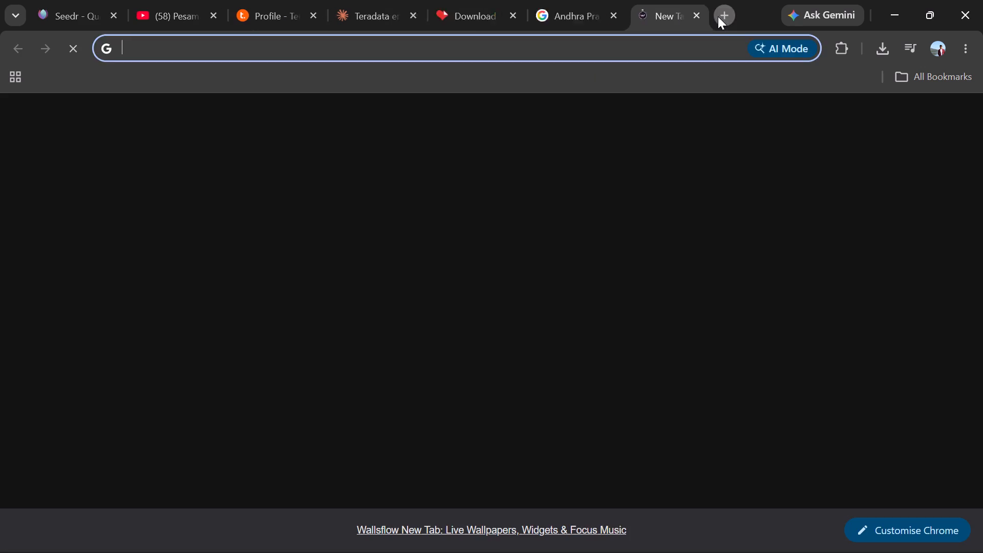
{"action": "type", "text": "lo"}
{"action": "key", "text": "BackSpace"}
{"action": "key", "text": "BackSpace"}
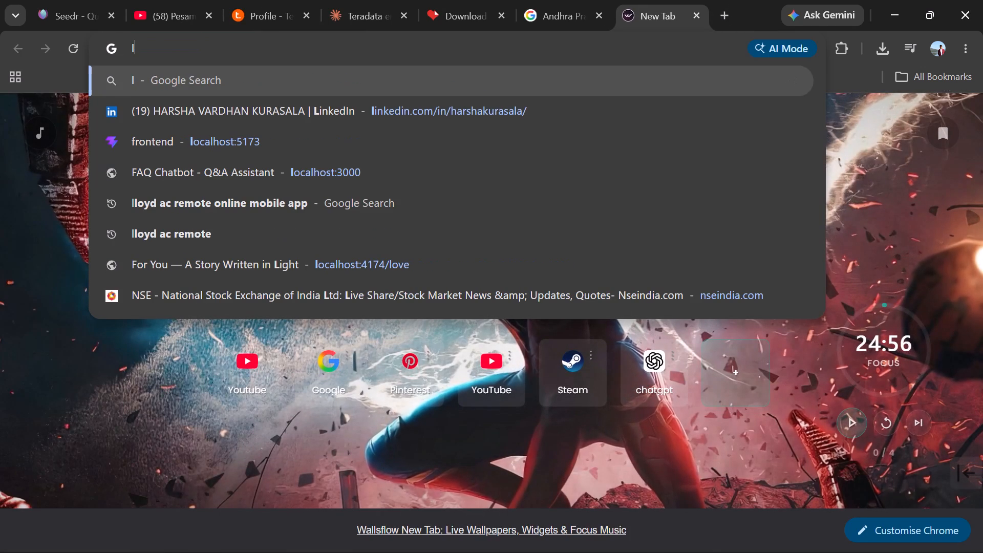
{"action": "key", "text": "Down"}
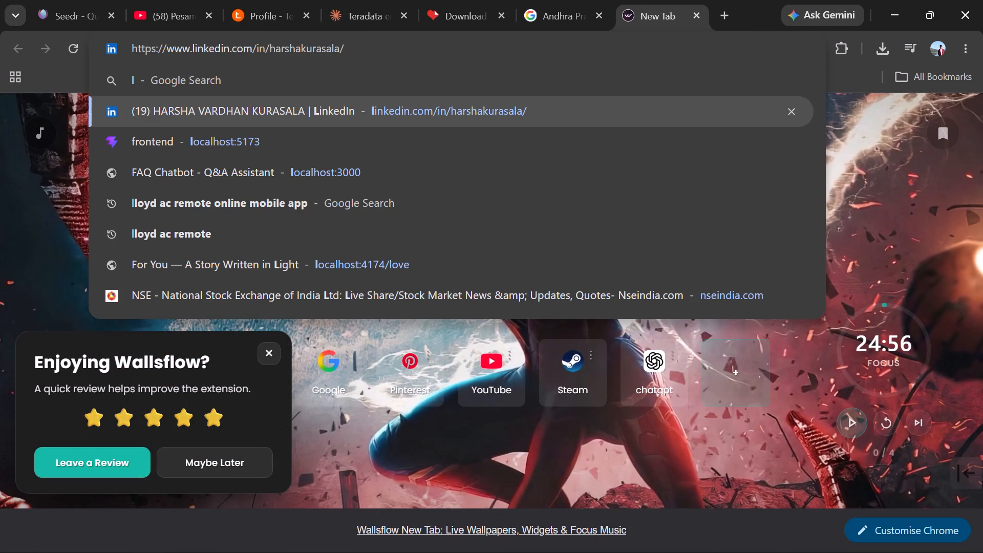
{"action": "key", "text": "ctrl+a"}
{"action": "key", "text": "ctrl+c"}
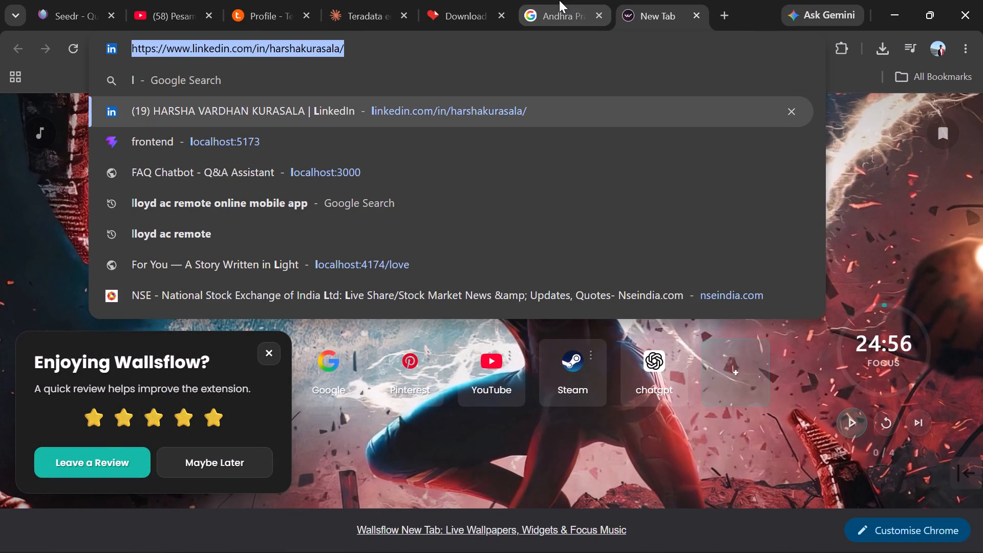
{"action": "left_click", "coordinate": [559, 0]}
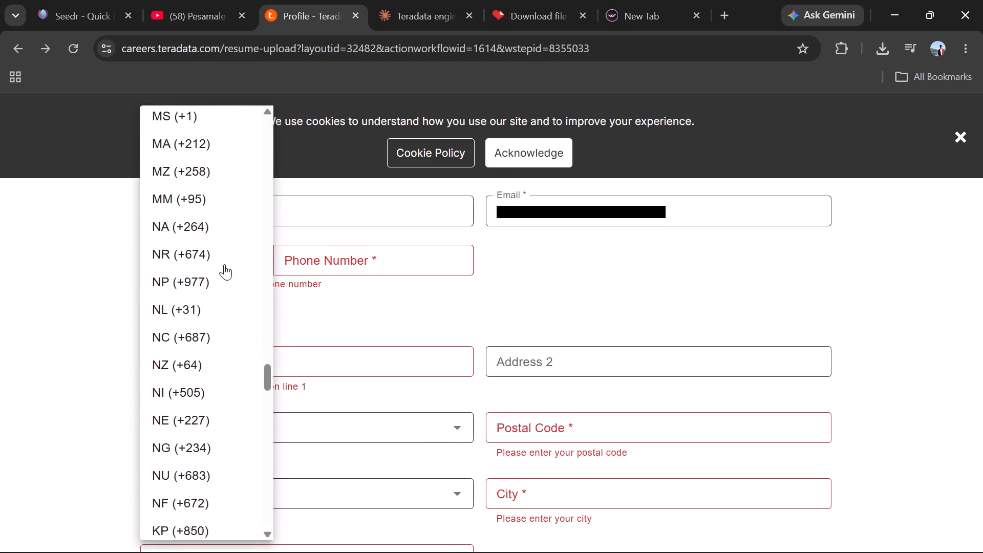
{"action": "scroll", "coordinate": [192, 430], "scroll_direction": "up", "scroll_amount": 2}
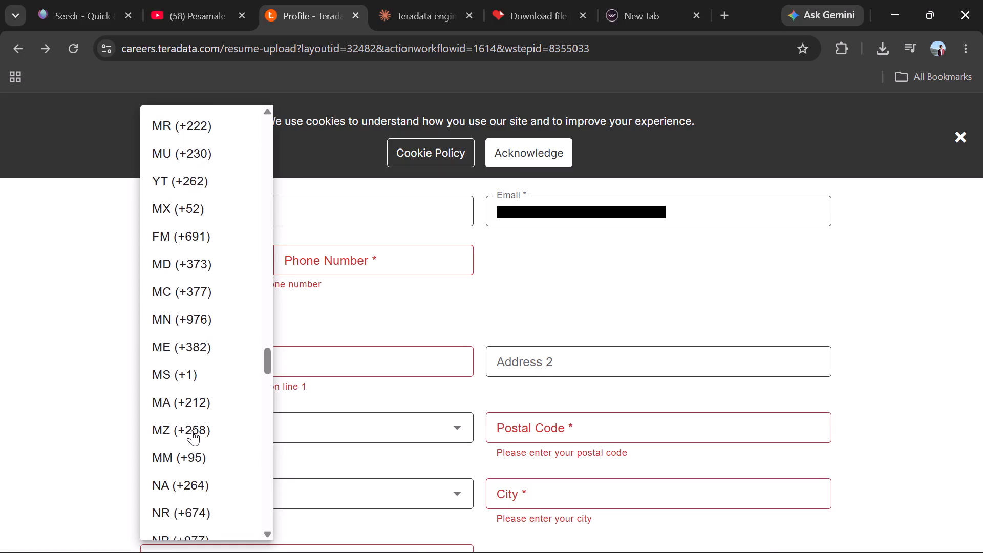
{"action": "scroll", "coordinate": [192, 430], "scroll_direction": "up", "scroll_amount": 5}
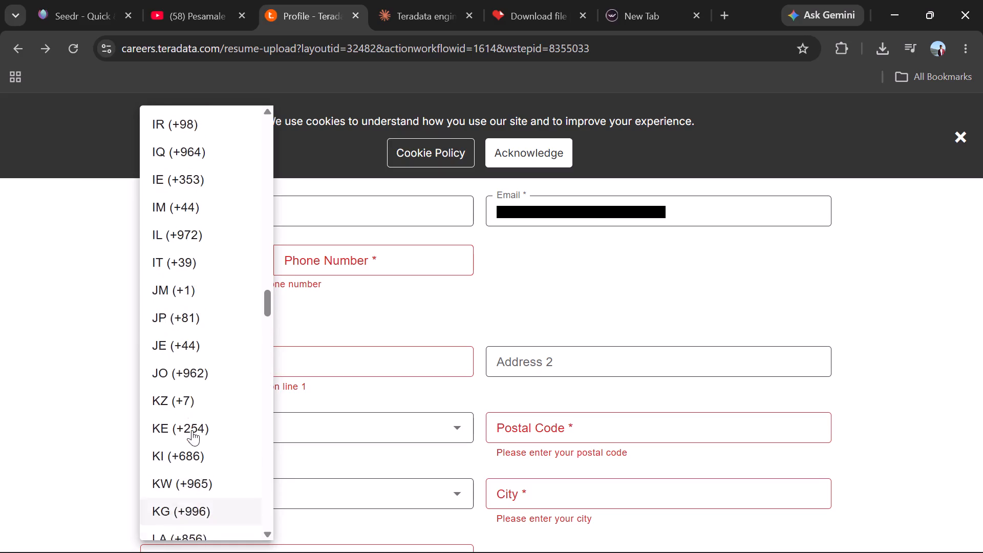
{"action": "scroll", "coordinate": [192, 430], "scroll_direction": "up", "scroll_amount": 1}
{"action": "scroll", "coordinate": [198, 207], "scroll_direction": "up", "scroll_amount": 1}
{"action": "left_click", "coordinate": [211, 188]}
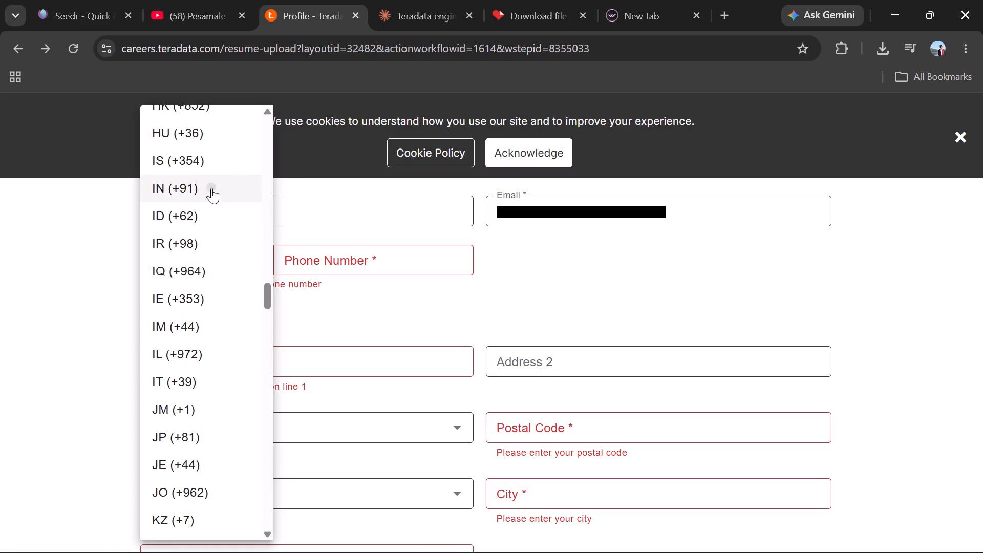
Enter the applicant's mobile number in the Phone Number field.
{"action": "right_click", "coordinate": [335, 265]}
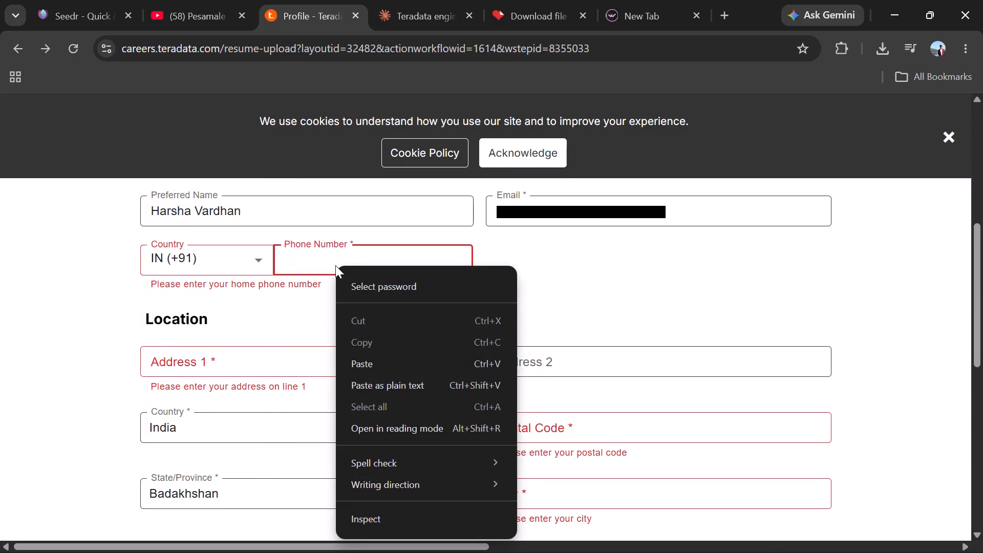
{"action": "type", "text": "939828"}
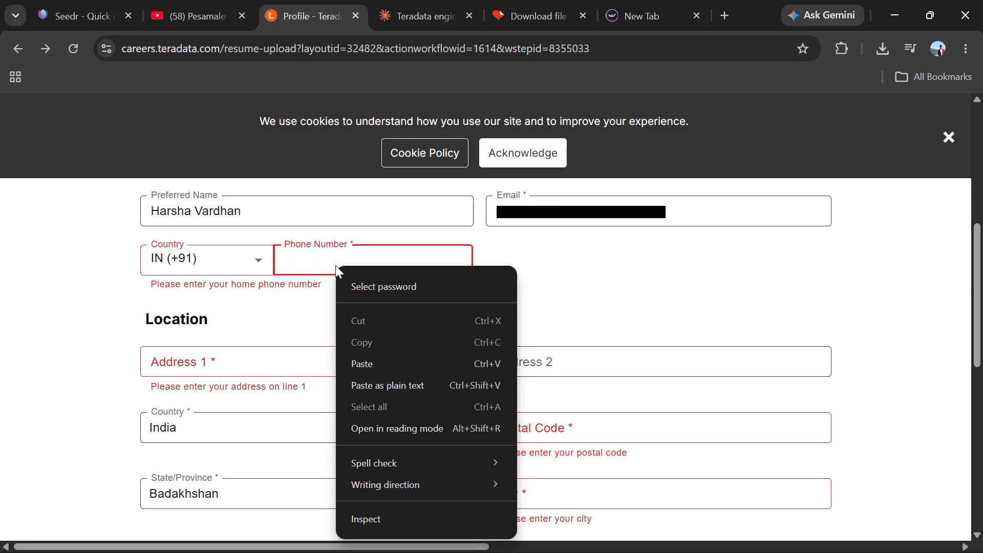
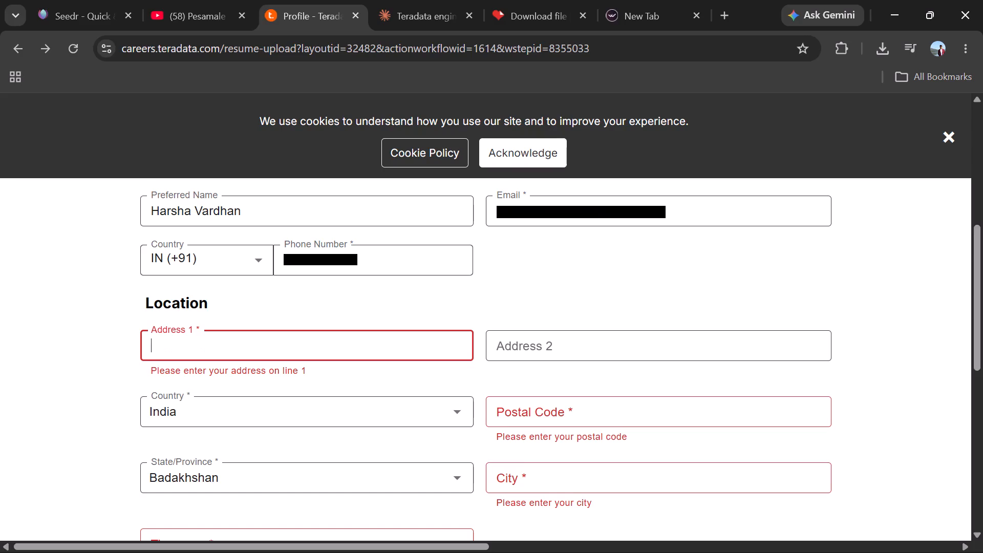
Enter the applicant's full street address in the Address 1 field of the Location section.
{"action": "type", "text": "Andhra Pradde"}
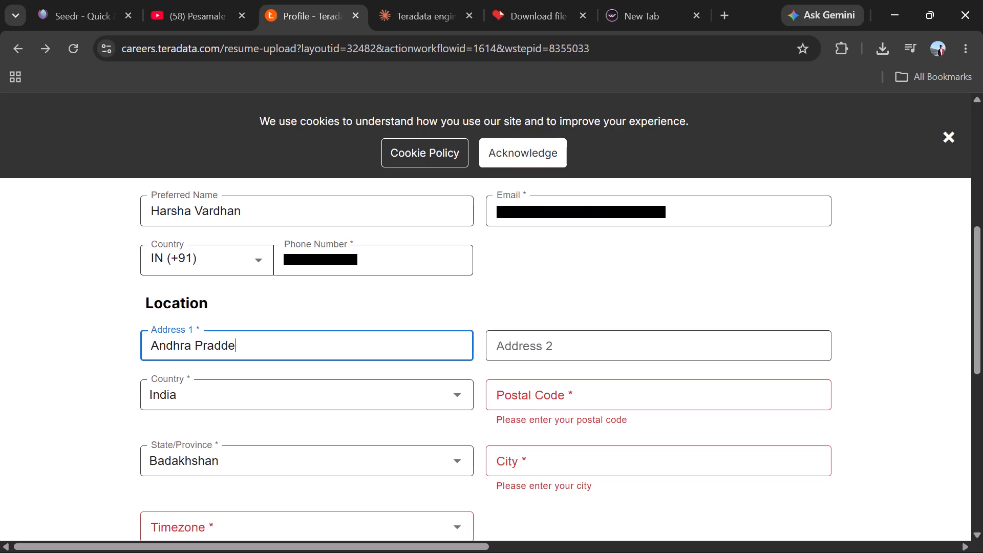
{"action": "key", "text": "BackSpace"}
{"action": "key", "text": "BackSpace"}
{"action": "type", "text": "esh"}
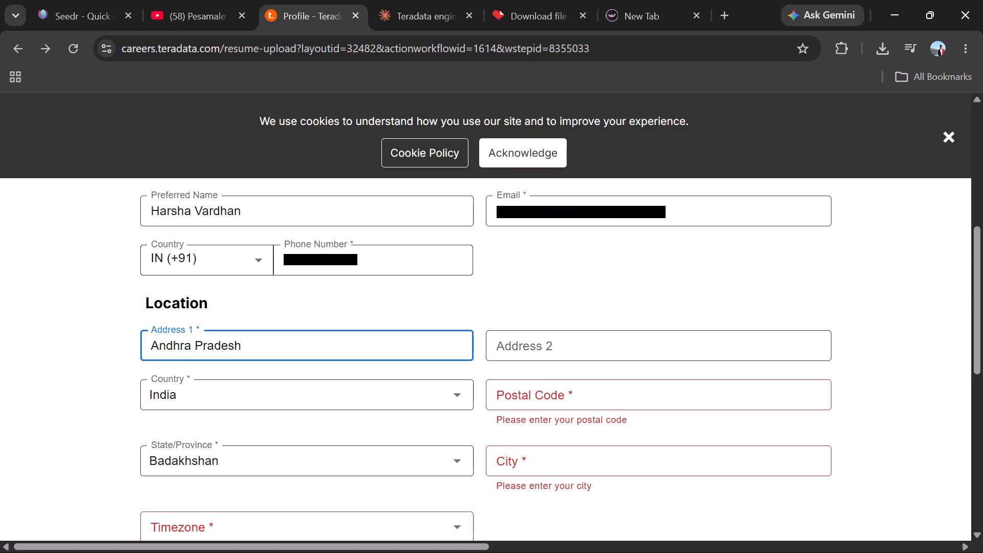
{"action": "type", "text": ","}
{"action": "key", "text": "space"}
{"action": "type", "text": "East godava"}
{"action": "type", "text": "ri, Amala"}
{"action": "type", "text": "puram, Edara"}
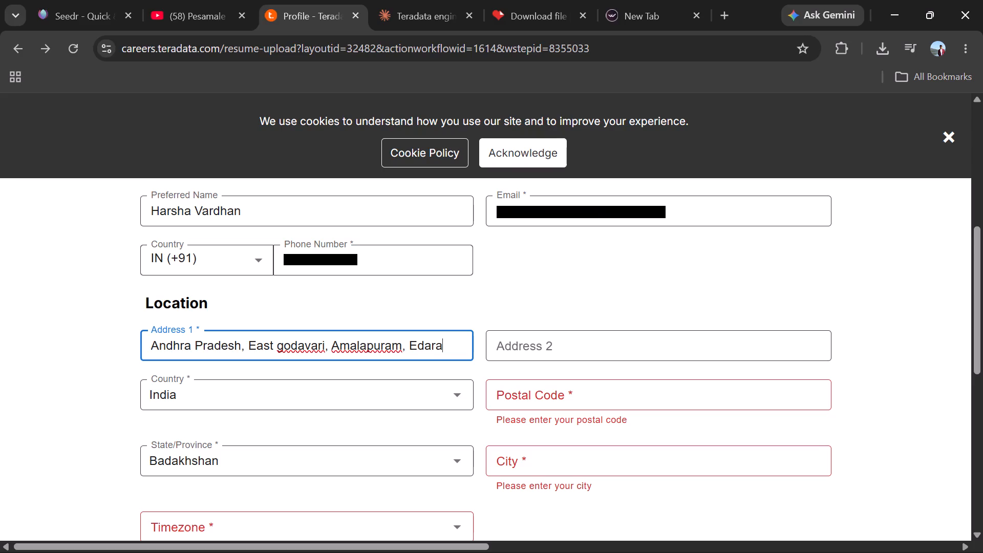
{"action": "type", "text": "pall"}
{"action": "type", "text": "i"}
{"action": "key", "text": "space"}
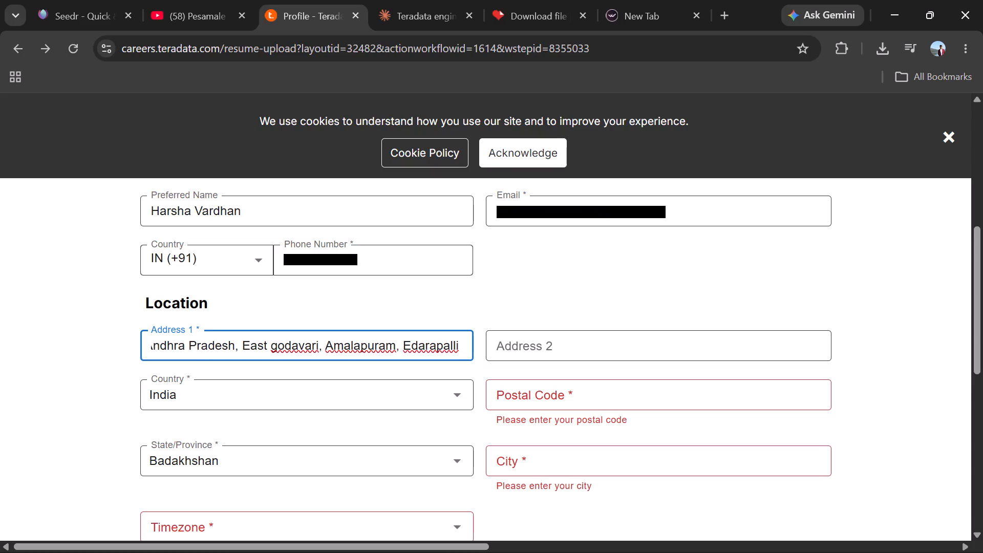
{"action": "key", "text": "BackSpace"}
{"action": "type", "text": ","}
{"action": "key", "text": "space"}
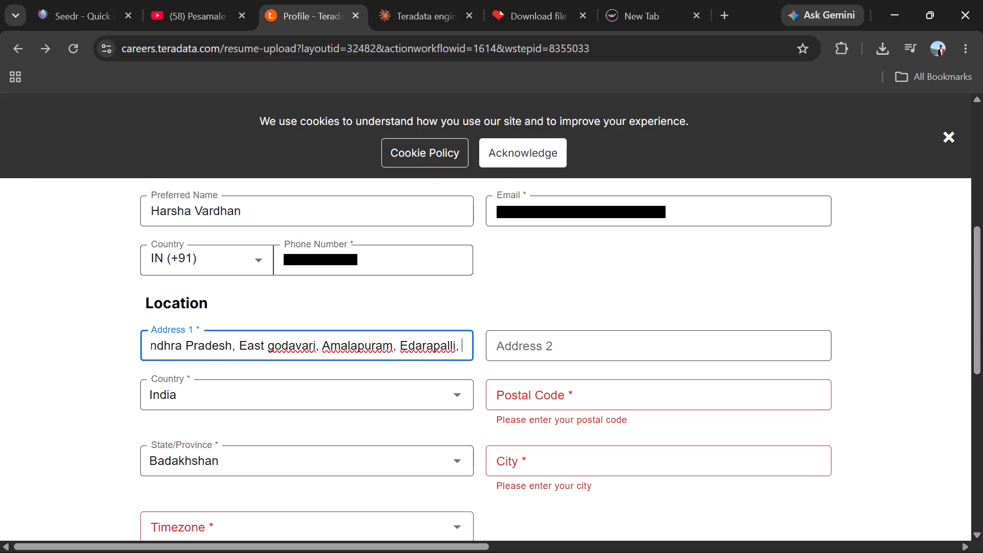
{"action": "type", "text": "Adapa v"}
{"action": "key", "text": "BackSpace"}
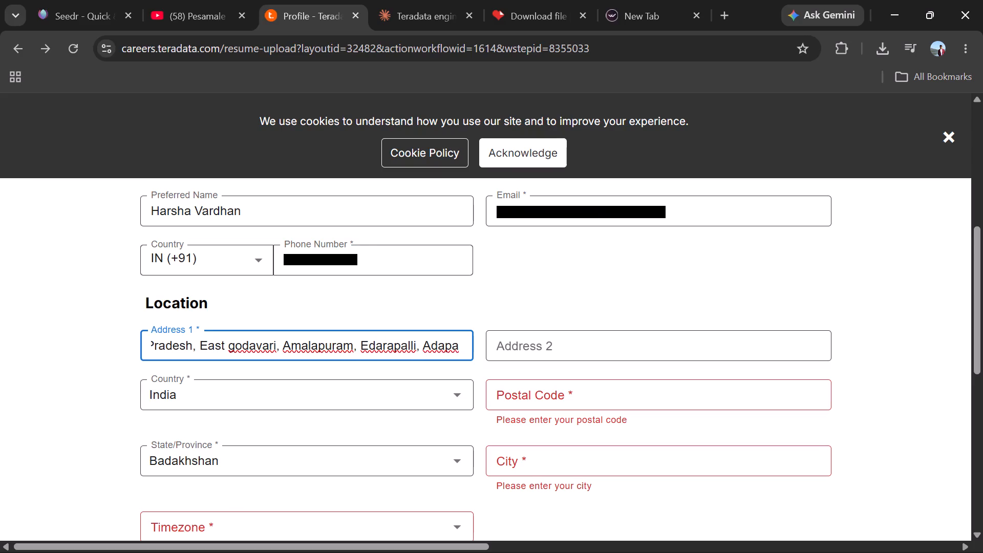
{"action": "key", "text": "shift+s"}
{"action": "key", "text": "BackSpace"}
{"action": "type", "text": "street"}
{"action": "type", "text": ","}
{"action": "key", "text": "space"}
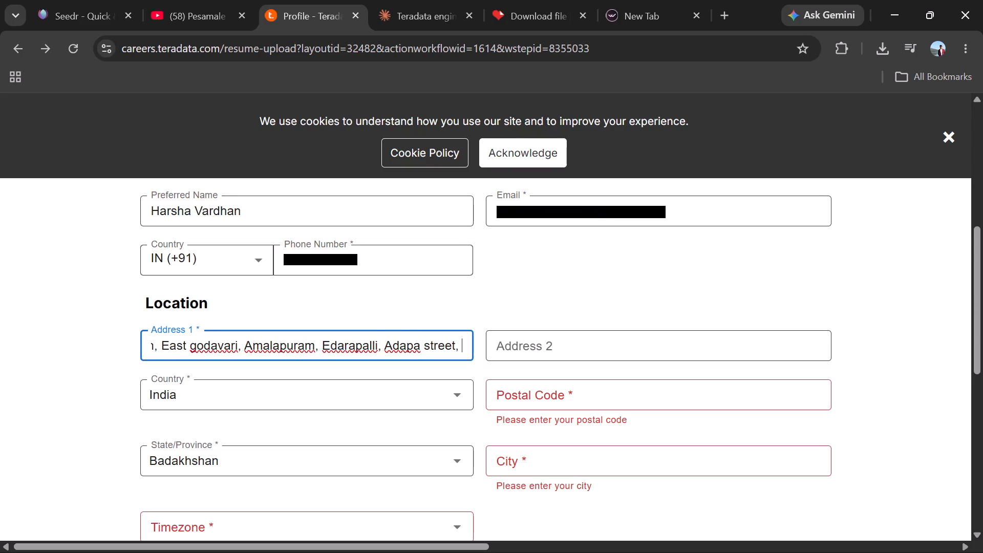
Reopen the closed postal code search results, copy the main postal code and return to the application form.
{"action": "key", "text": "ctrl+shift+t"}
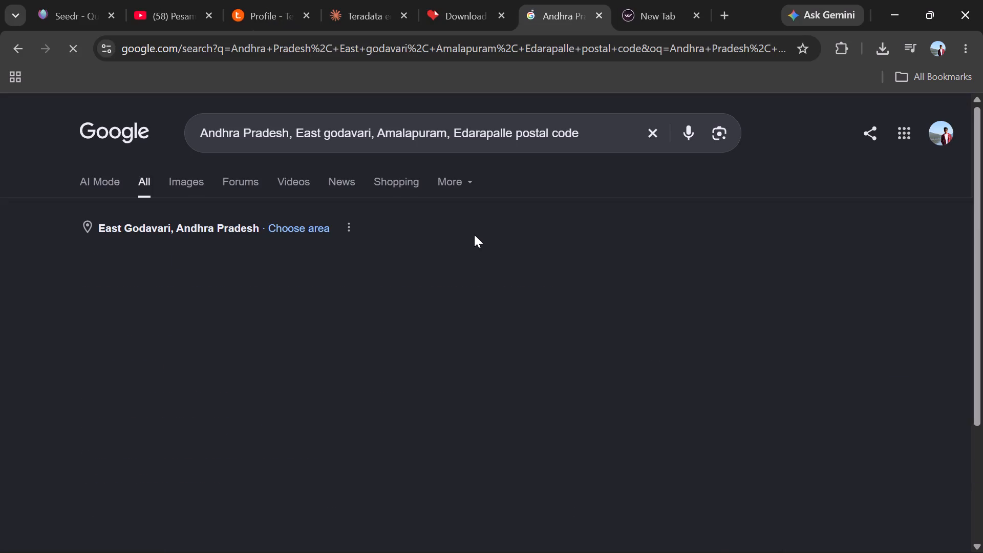
{"action": "double_click", "coordinate": [463, 289]}
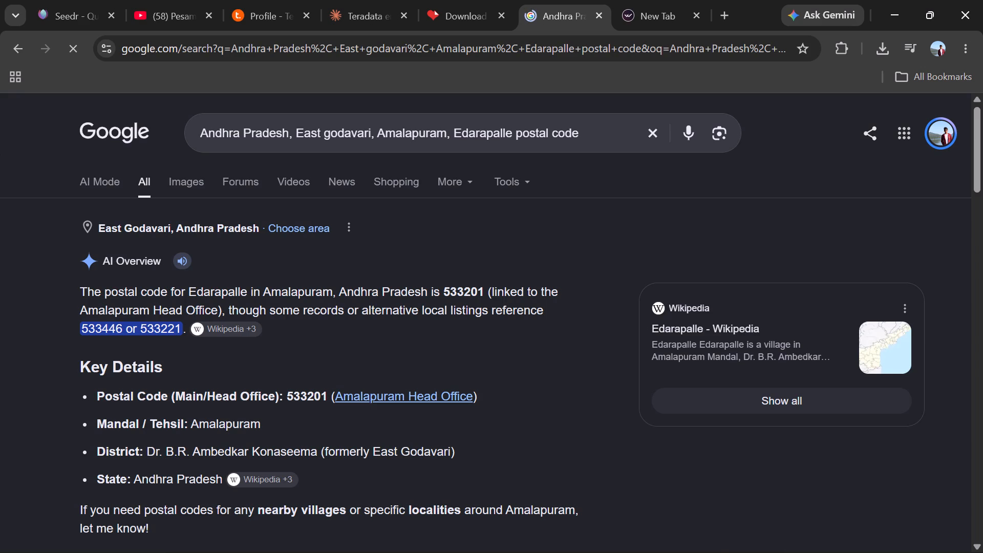
{"action": "key", "text": "ctrl+c"}
{"action": "key", "text": "ctrl+c"}
{"action": "key", "text": "ctrl+c"}
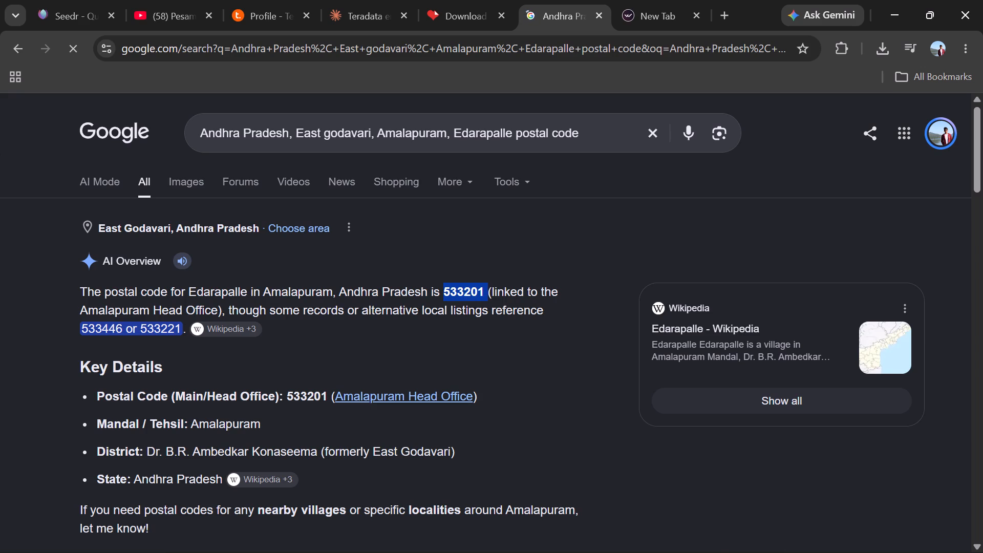
{"action": "left_click", "coordinate": [250, 0]}
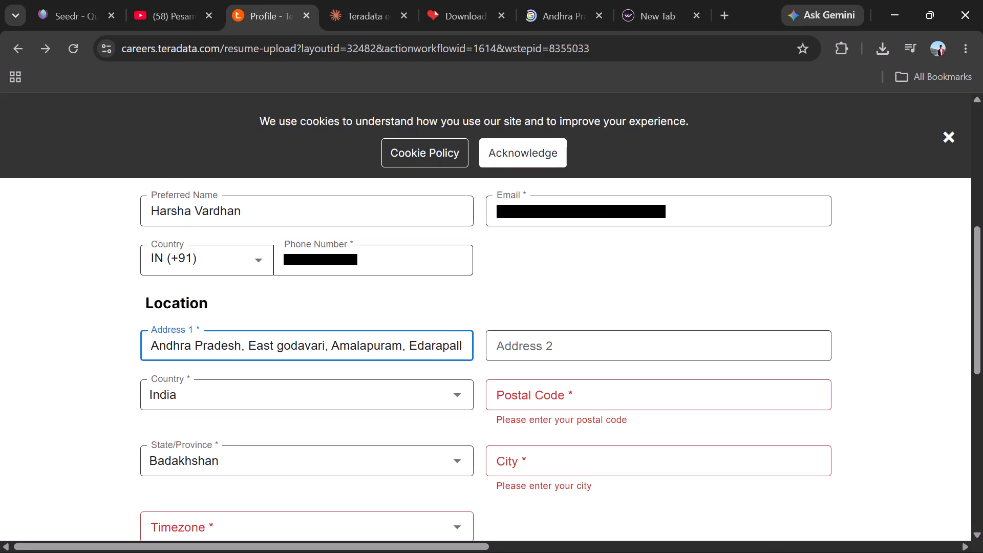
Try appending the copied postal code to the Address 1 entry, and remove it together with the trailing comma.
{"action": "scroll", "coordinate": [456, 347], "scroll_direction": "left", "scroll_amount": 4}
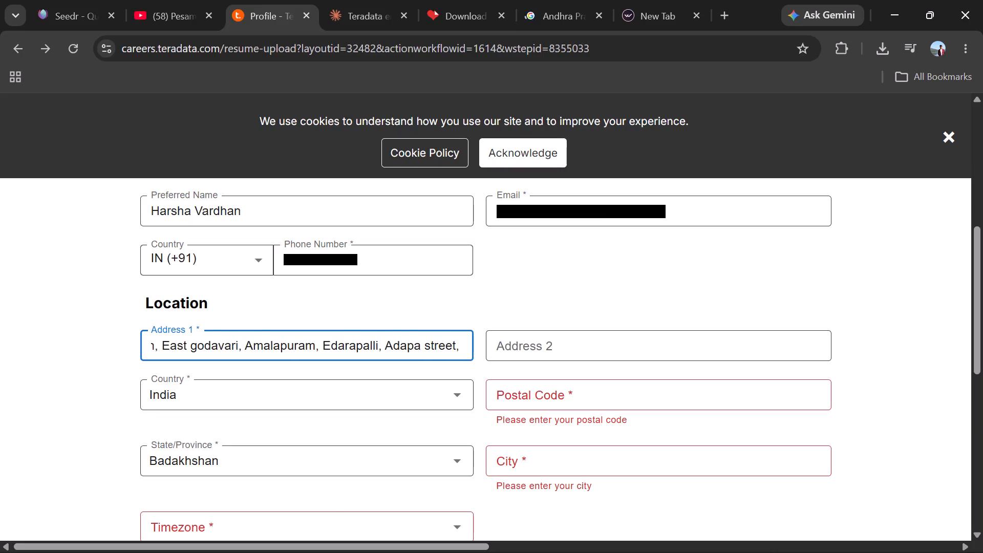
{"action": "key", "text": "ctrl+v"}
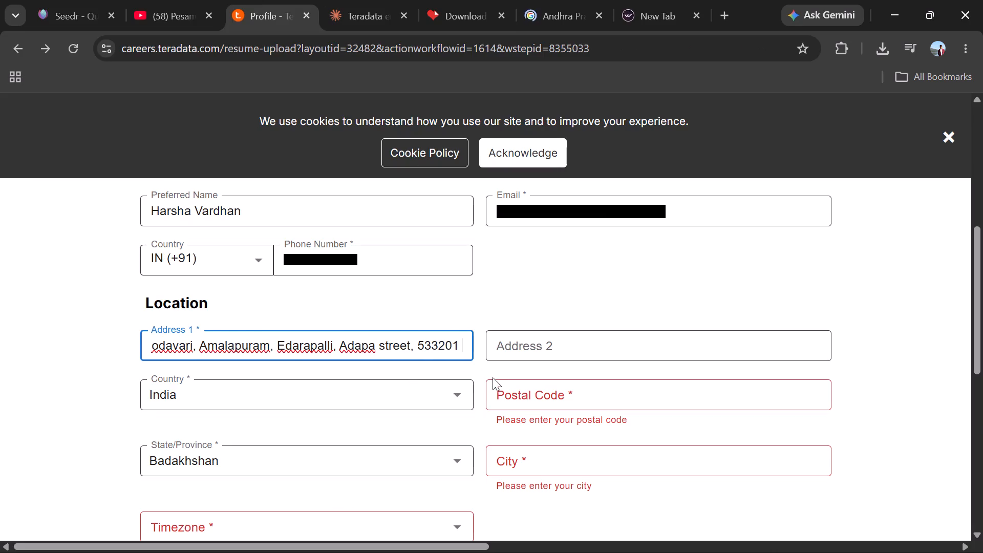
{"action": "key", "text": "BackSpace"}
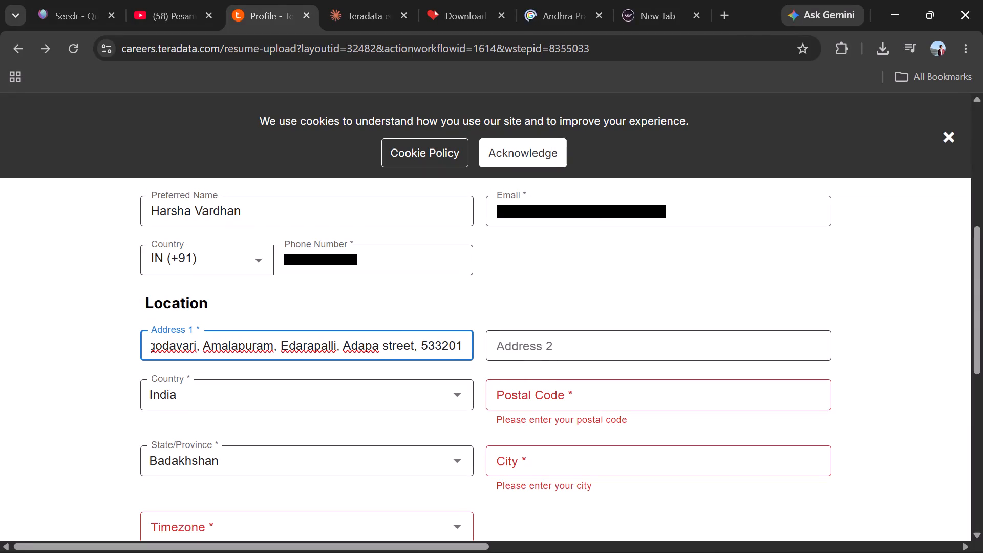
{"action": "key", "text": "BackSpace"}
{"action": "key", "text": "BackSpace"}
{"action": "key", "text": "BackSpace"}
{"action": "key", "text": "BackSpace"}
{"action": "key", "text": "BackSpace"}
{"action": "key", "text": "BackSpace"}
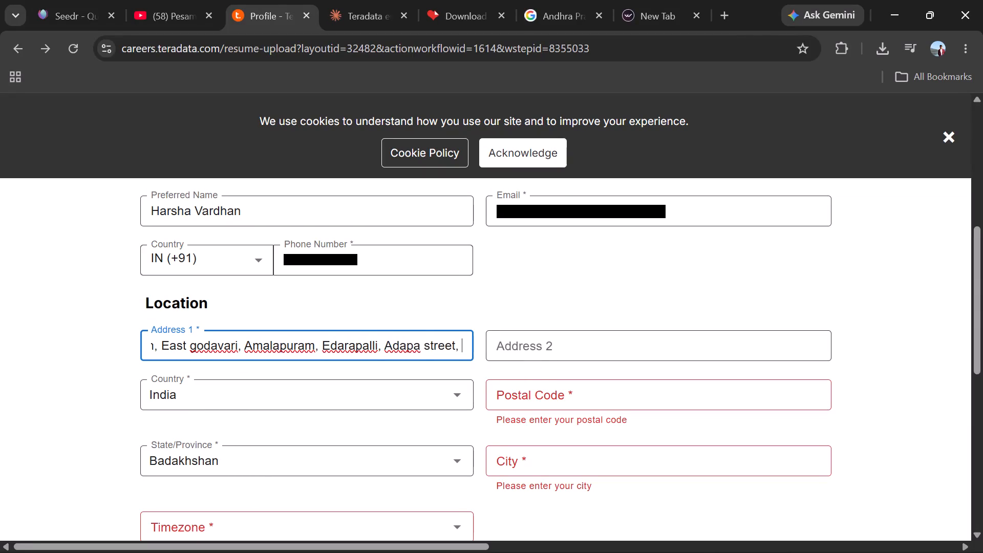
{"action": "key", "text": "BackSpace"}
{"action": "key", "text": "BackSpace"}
Fill the Postal Code field with the copied postal code.
{"action": "left_click", "coordinate": [516, 403]}
{"action": "key", "text": "ctrl+v"}
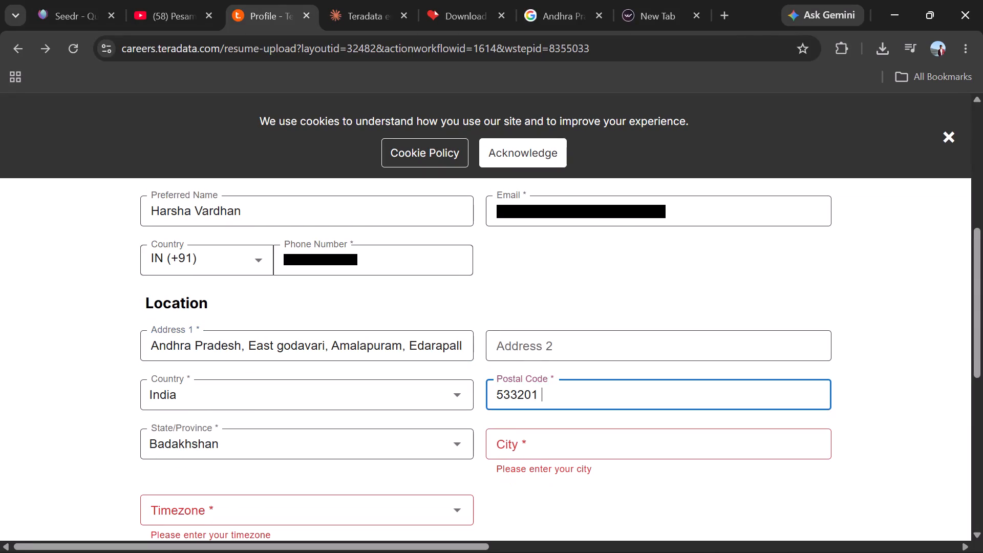
Set the State/Province in the Location section to Andhra Pradesh.
{"action": "scroll", "coordinate": [509, 435], "scroll_direction": "down", "scroll_amount": 1}
{"action": "left_click", "coordinate": [441, 408]}
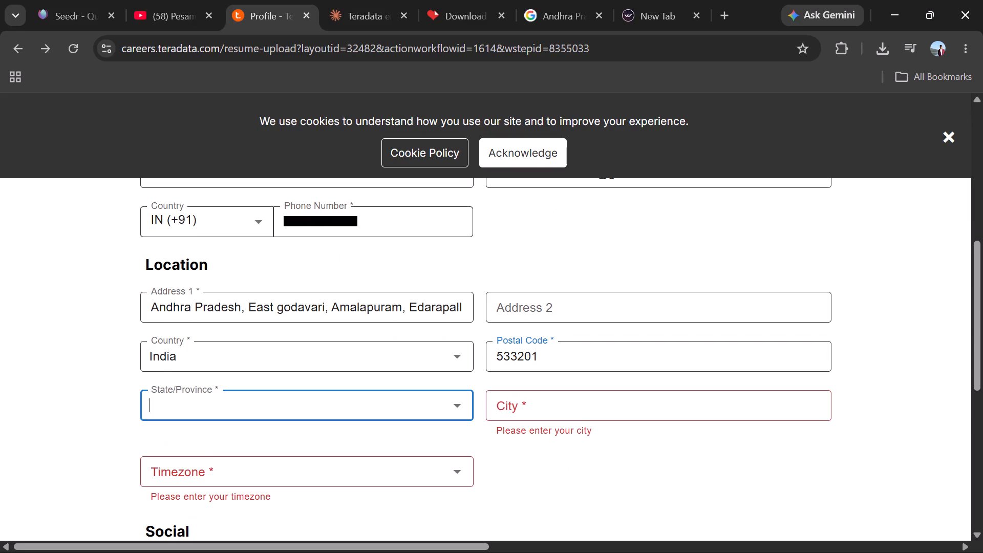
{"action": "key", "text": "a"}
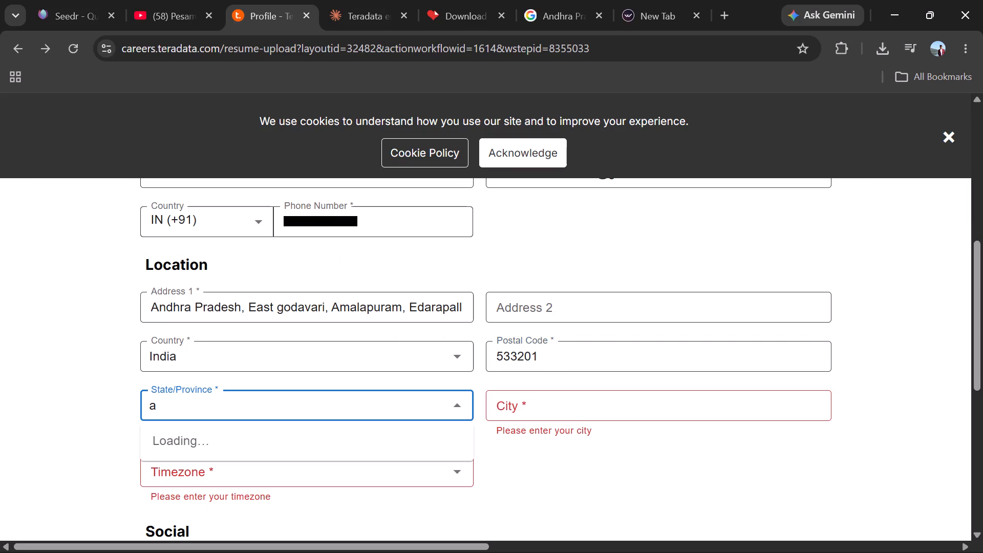
{"action": "left_click", "coordinate": [286, 254]}
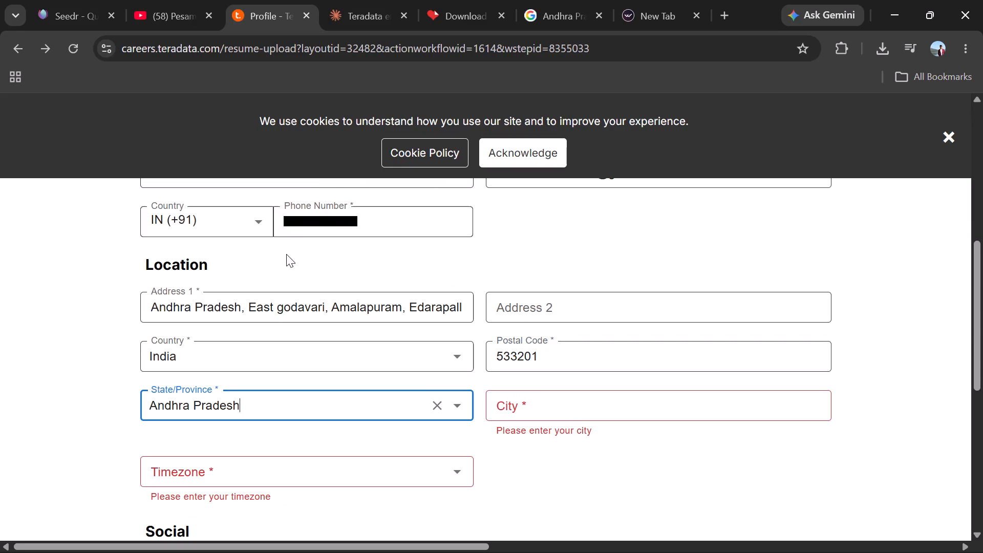
Enter the applicant's city in the City field of the Location section.
{"action": "left_click", "coordinate": [542, 408]}
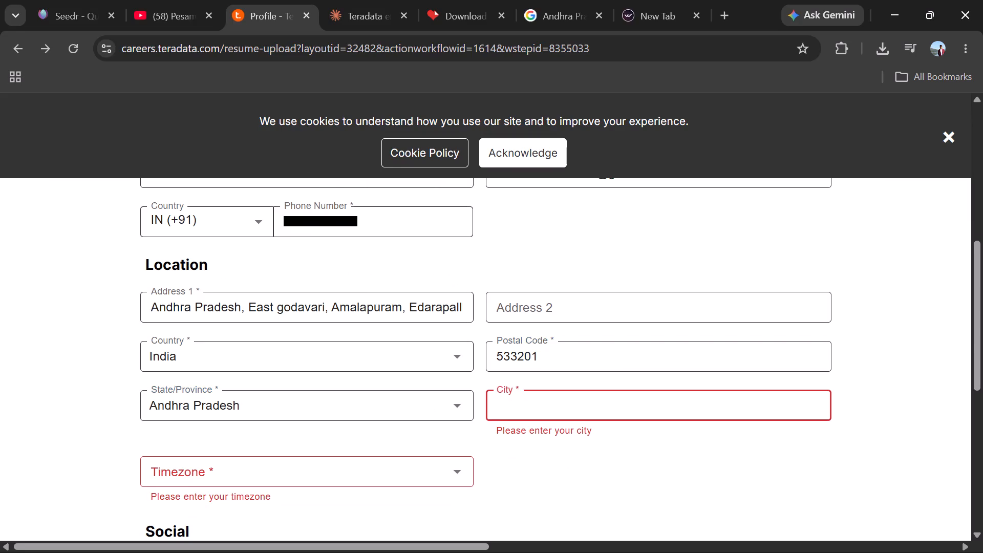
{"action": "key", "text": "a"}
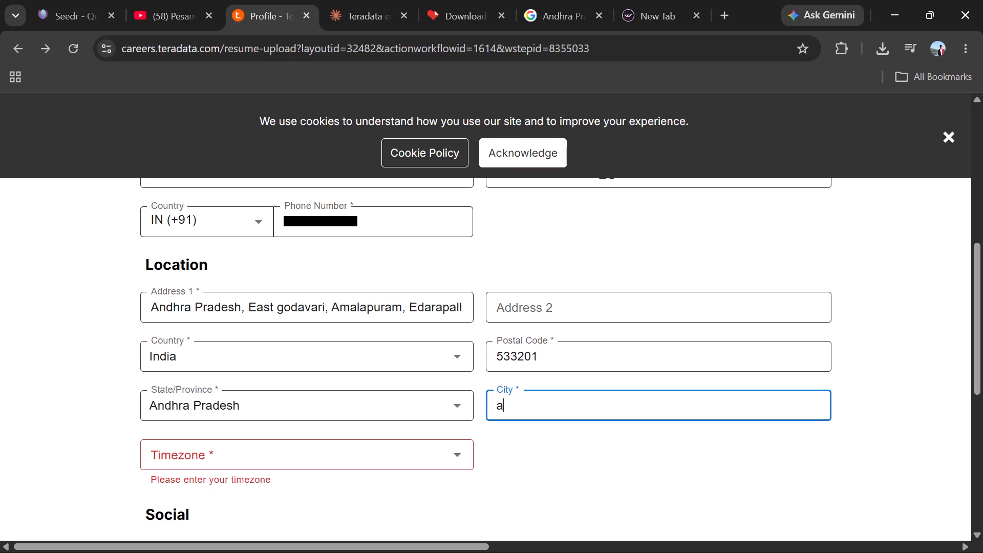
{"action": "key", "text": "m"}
{"action": "key", "text": "BackSpace"}
{"action": "key", "text": "BackSpace"}
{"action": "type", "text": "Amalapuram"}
Set the Timezone in the Location section to IST.
{"action": "scroll", "coordinate": [520, 477], "scroll_direction": "down", "scroll_amount": 1}
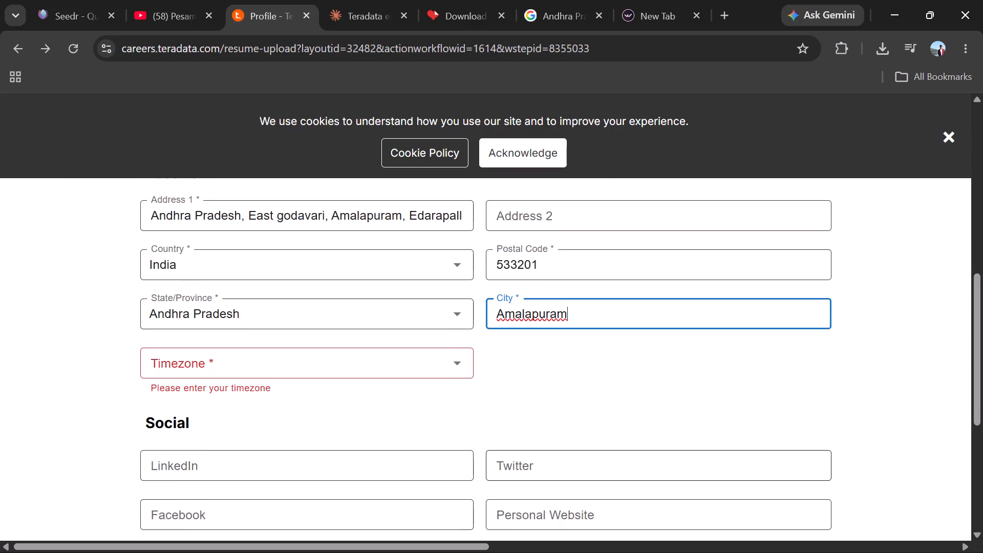
{"action": "left_click", "coordinate": [383, 372]}
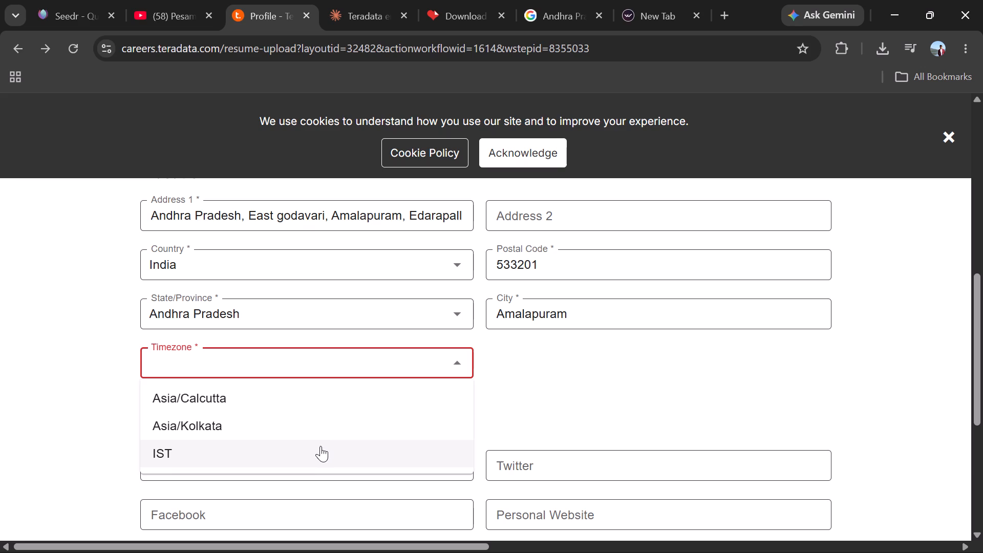
{"action": "left_click", "coordinate": [310, 456]}
Copy the applicant's LinkedIn profile URL from the New Tab browser tab into the LinkedIn field of the Social section.
{"action": "scroll", "coordinate": [310, 456], "scroll_direction": "down", "scroll_amount": 1}
{"action": "left_click", "coordinate": [376, 366]}
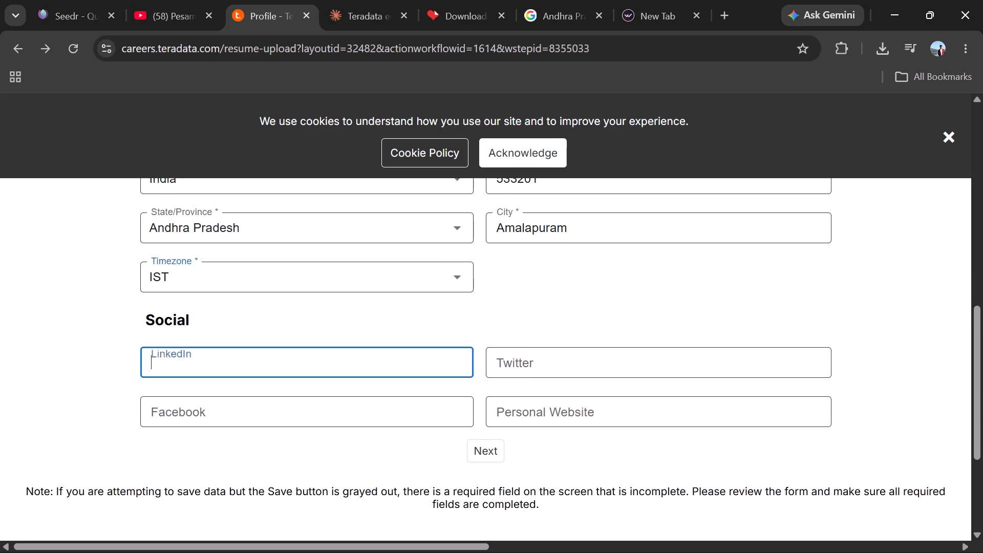
{"action": "left_click", "coordinate": [647, 0]}
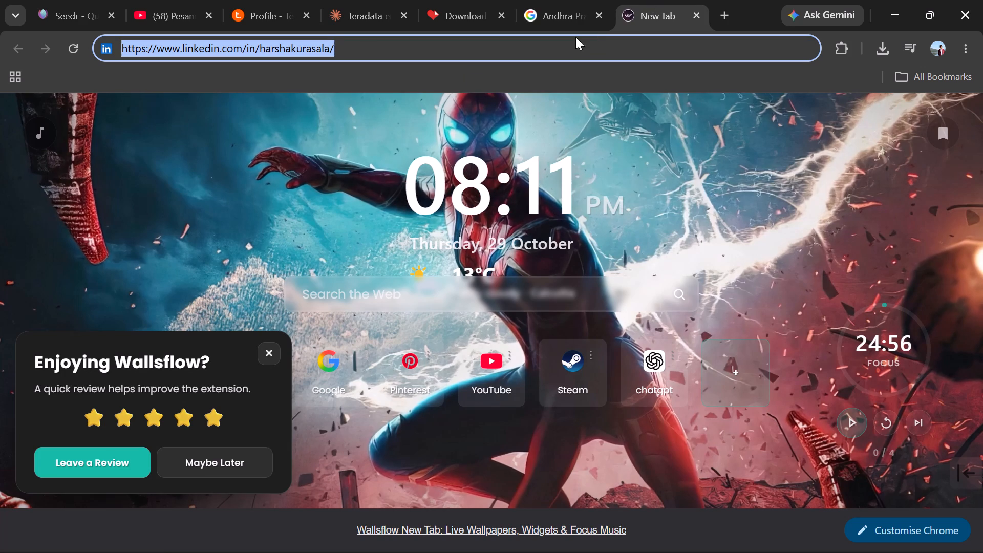
{"action": "key", "text": "ctrl+c"}
{"action": "left_click", "coordinate": [281, 0]}
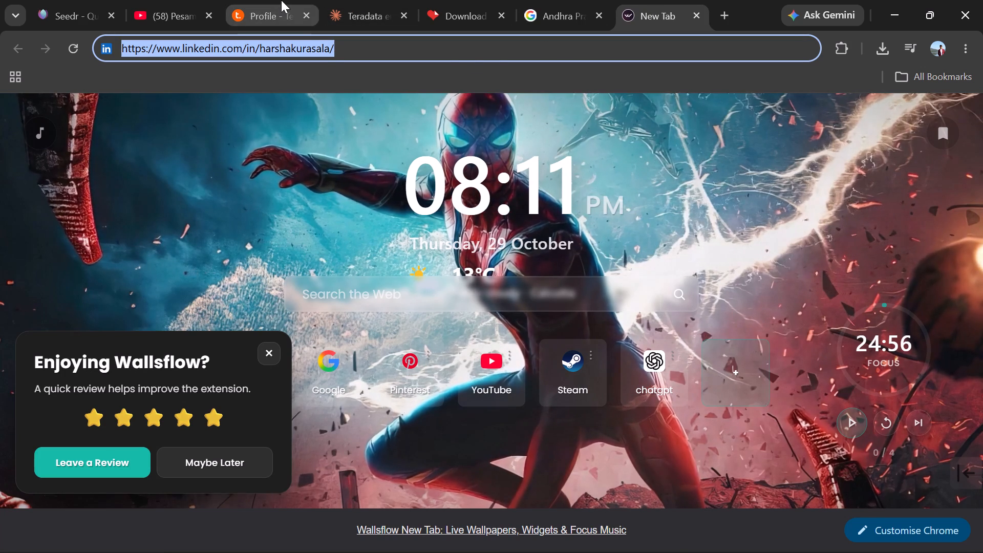
{"action": "key", "text": "ctrl+v"}
{"action": "scroll", "coordinate": [314, 317], "scroll_direction": "down", "scroll_amount": 1}
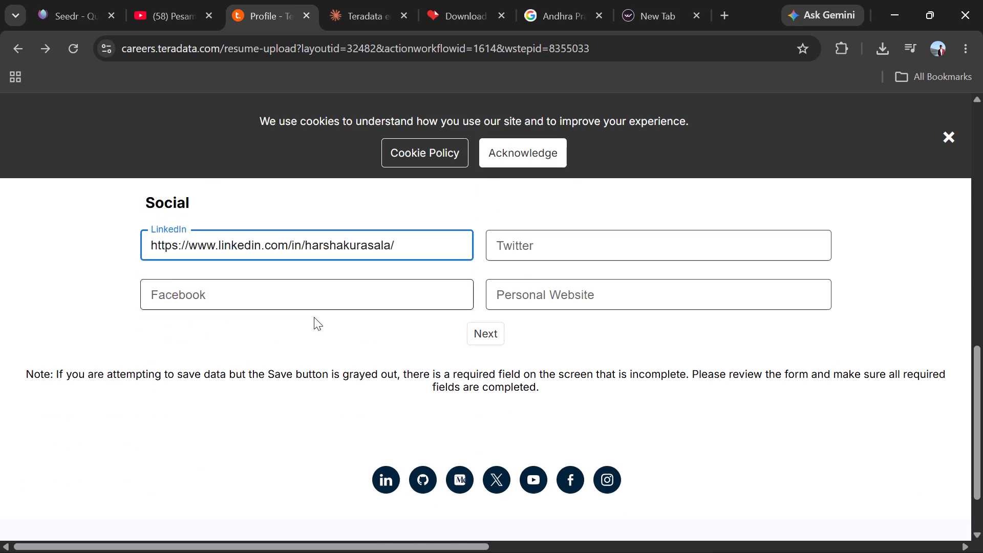
Submit the completed Personal page and continue to the Employment section.
{"action": "scroll", "coordinate": [314, 317], "scroll_direction": "down", "scroll_amount": 1}
{"action": "left_click", "coordinate": [489, 253]}
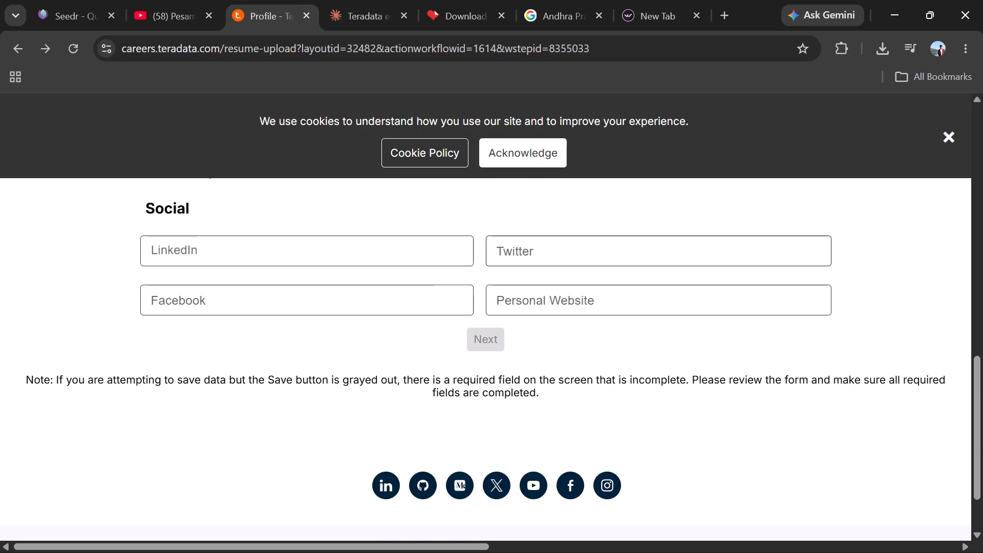
Accept the existing Employment and Education records and continue to the Skills section.
{"action": "scroll", "coordinate": [404, 289], "scroll_direction": "down", "scroll_amount": 3}
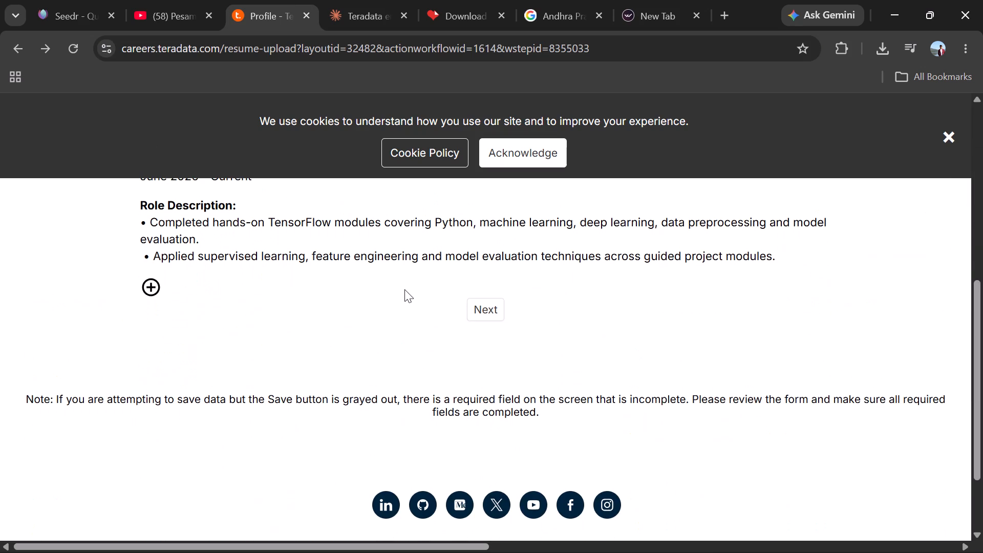
{"action": "left_click", "coordinate": [476, 313]}
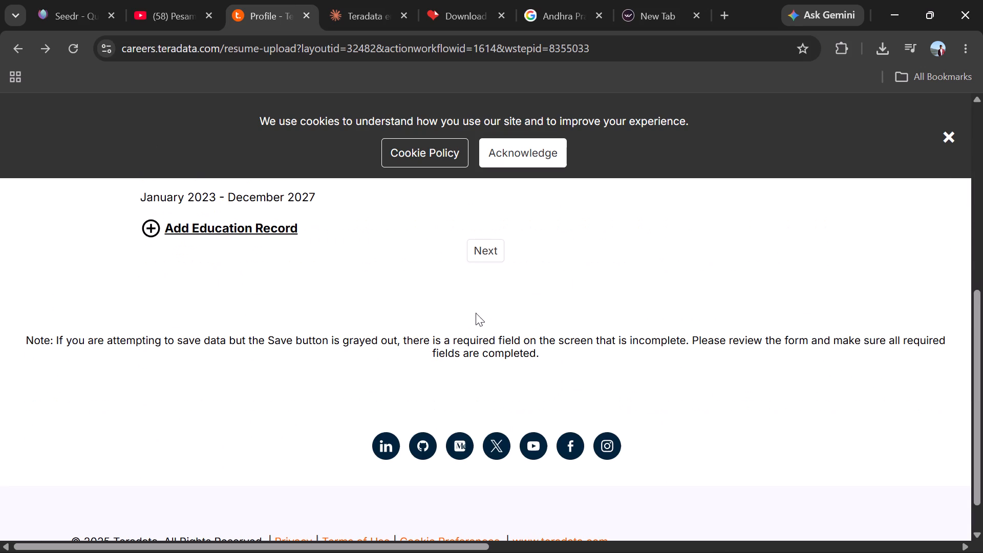
{"action": "scroll", "coordinate": [441, 341], "scroll_direction": "down", "scroll_amount": 3}
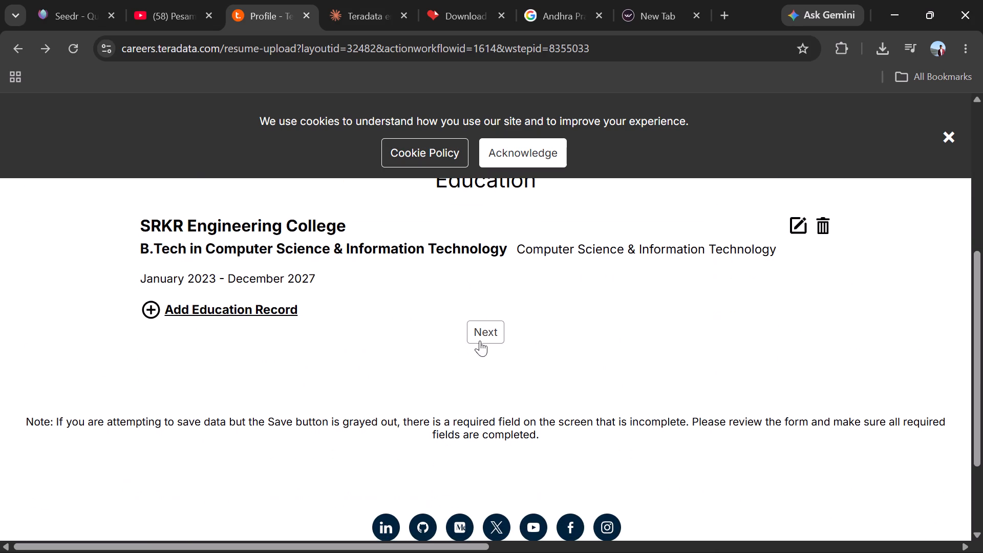
{"action": "left_click", "coordinate": [487, 337]}
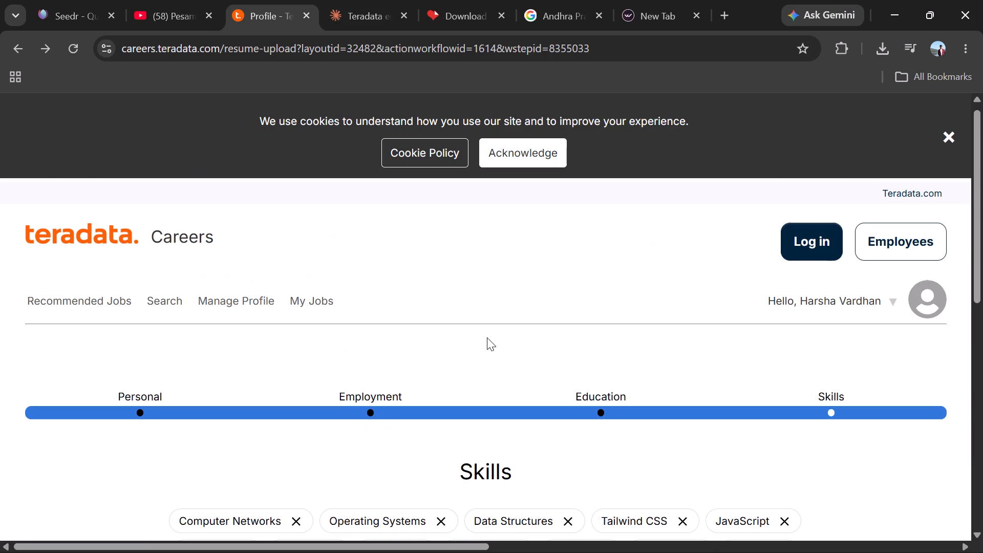
Accept the existing skills list and continue to the Submit a Cover Letter page.
{"action": "scroll", "coordinate": [518, 359], "scroll_direction": "down", "scroll_amount": 3}
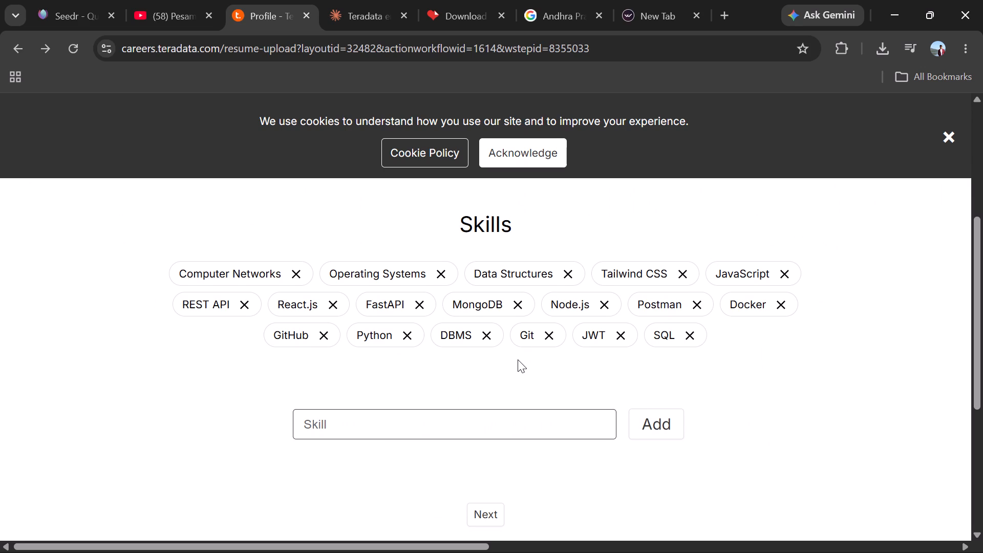
{"action": "scroll", "coordinate": [518, 359], "scroll_direction": "down", "scroll_amount": 2}
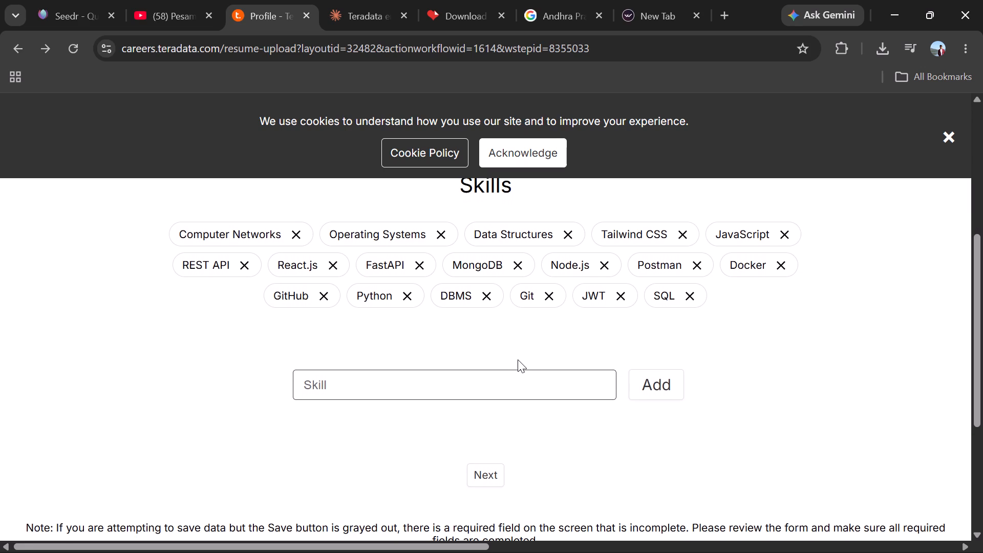
{"action": "left_click", "coordinate": [489, 474]}
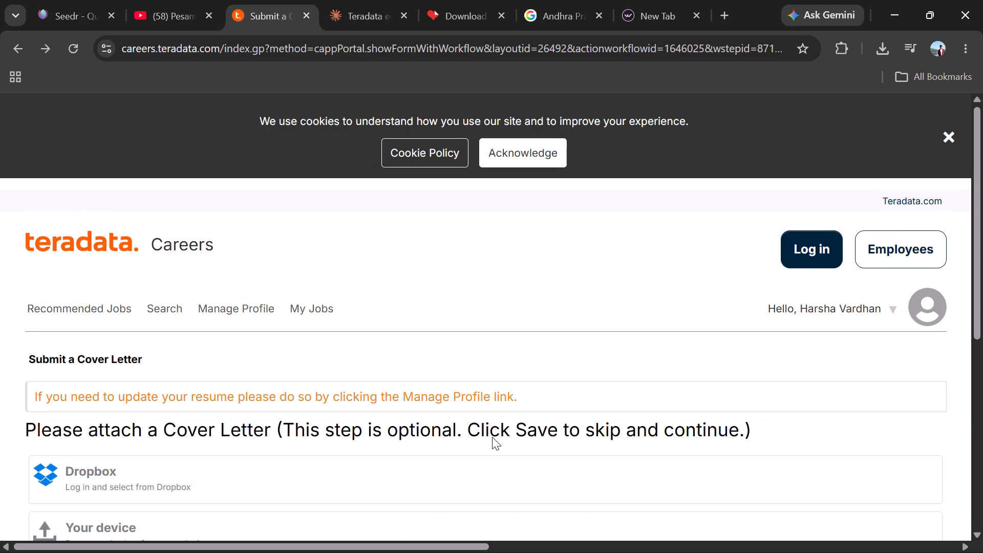
{"action": "scroll", "coordinate": [492, 437], "scroll_direction": "down", "scroll_amount": 3}
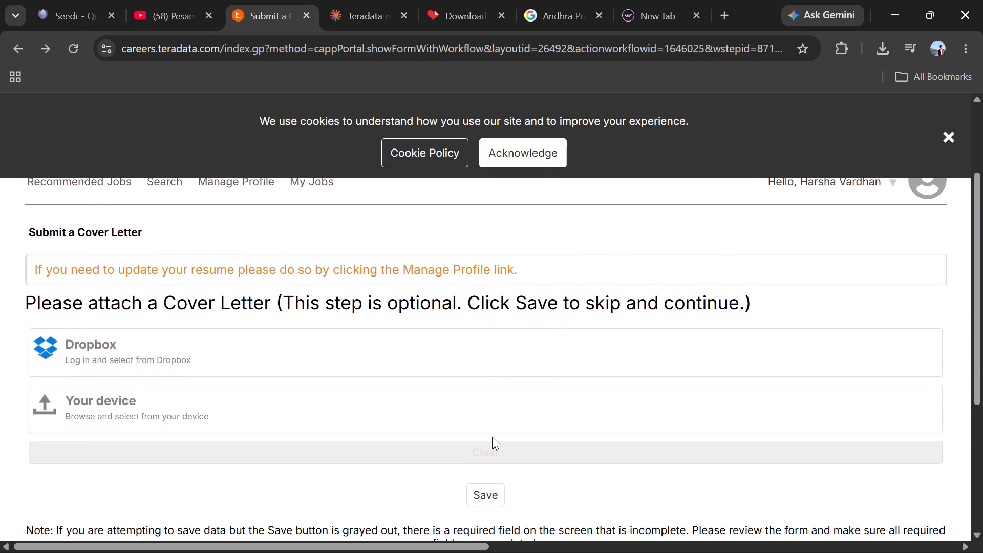
{"action": "scroll", "coordinate": [492, 437], "scroll_direction": "down", "scroll_amount": 1}
{"action": "scroll", "coordinate": [492, 437], "scroll_direction": "up", "scroll_amount": 2}
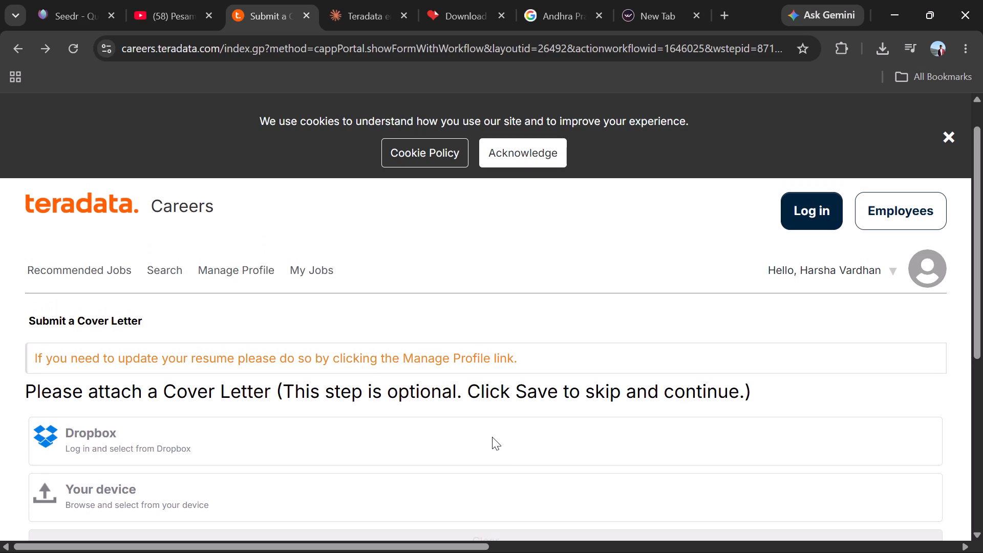
{"action": "scroll", "coordinate": [442, 422], "scroll_direction": "down", "scroll_amount": 2}
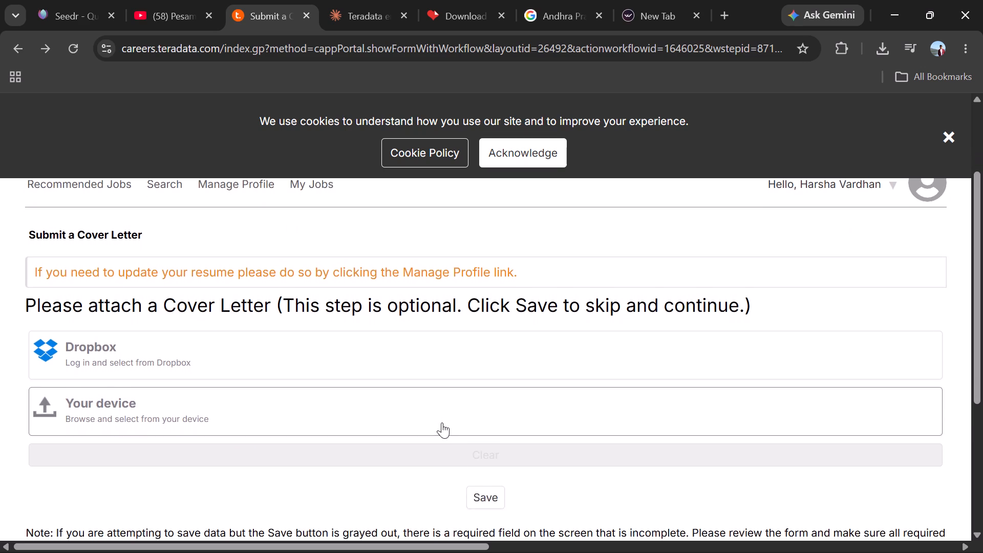
{"action": "scroll", "coordinate": [442, 422], "scroll_direction": "down", "scroll_amount": 1}
{"action": "scroll", "coordinate": [442, 422], "scroll_direction": "up", "scroll_amount": 1}
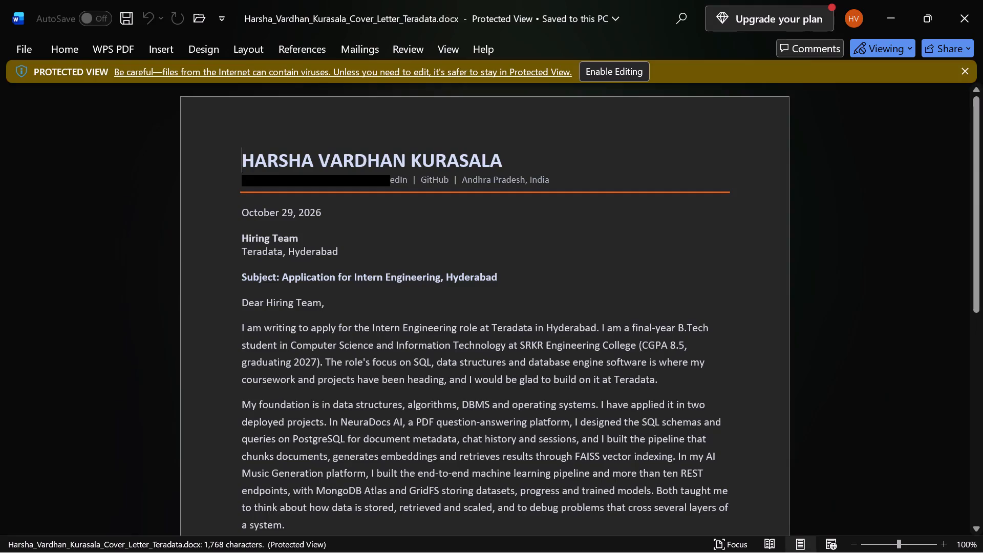
{"action": "left_click", "coordinate": [596, 80]}
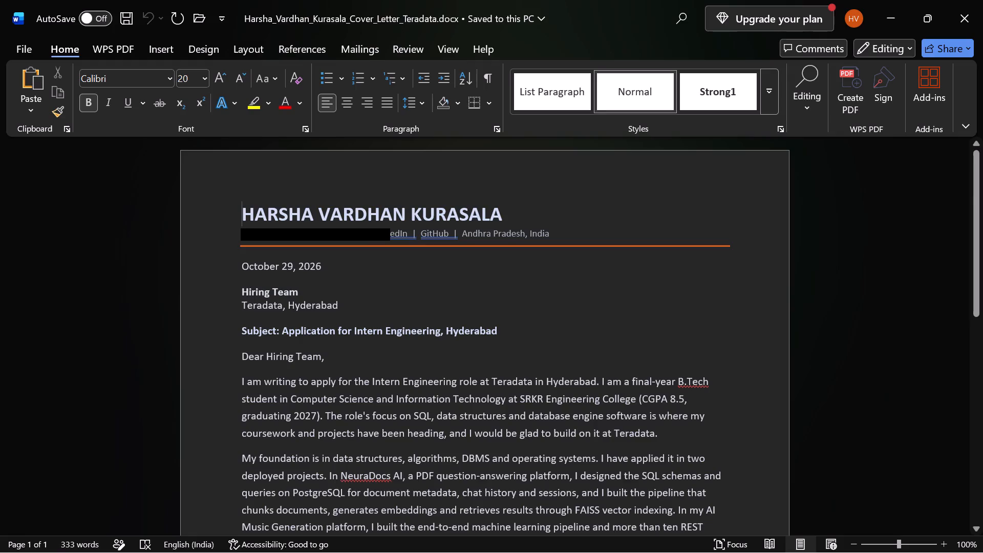
Delete the LinkedIn and GitHub entries and their separators from the contact line under the applicant's name.
{"action": "left_click", "coordinate": [559, 238]}
{"action": "left_click", "coordinate": [455, 234]}
{"action": "key", "text": "BackSpace"}
{"action": "key", "text": "BackSpace"}
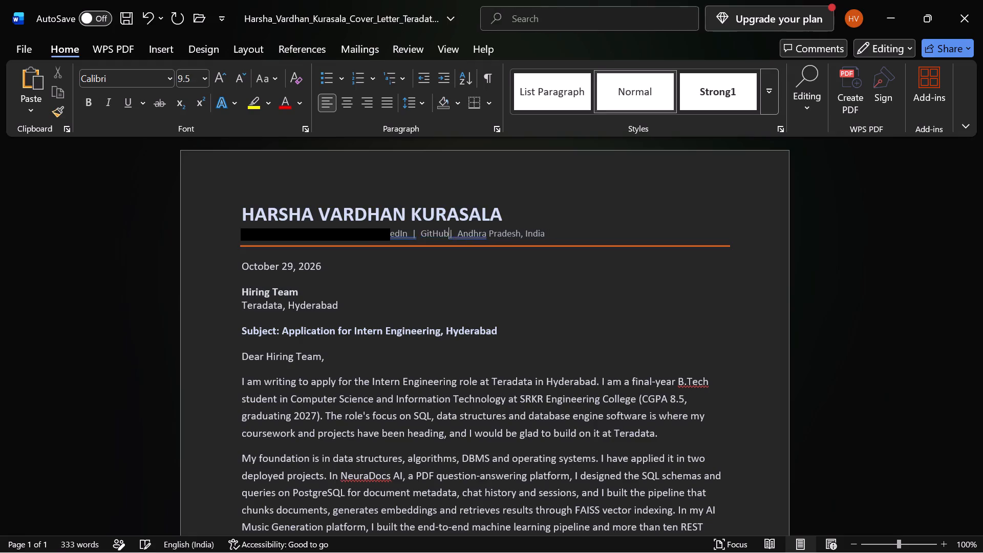
{"action": "key", "text": "BackSpace"}
{"action": "key", "text": "BackSpace"}
{"action": "key", "text": "BackSpace"}
{"action": "key", "text": "BackSpace"}
{"action": "key", "text": "BackSpace"}
{"action": "key", "text": "BackSpace"}
{"action": "key", "text": "BackSpace"}
{"action": "key", "text": "BackSpace"}
{"action": "key", "text": "BackSpace"}
{"action": "key", "text": "BackSpace"}
{"action": "key", "text": "BackSpace"}
{"action": "key", "text": "BackSpace"}
{"action": "key", "text": "BackSpace"}
{"action": "key", "text": "BackSpace"}
{"action": "key", "text": "BackSpace"}
{"action": "key", "text": "BackSpace"}
{"action": "key", "text": "BackSpace"}
{"action": "key", "text": "BackSpace"}
{"action": "key", "text": "BackSpace"}
{"action": "key", "text": "BackSpace"}
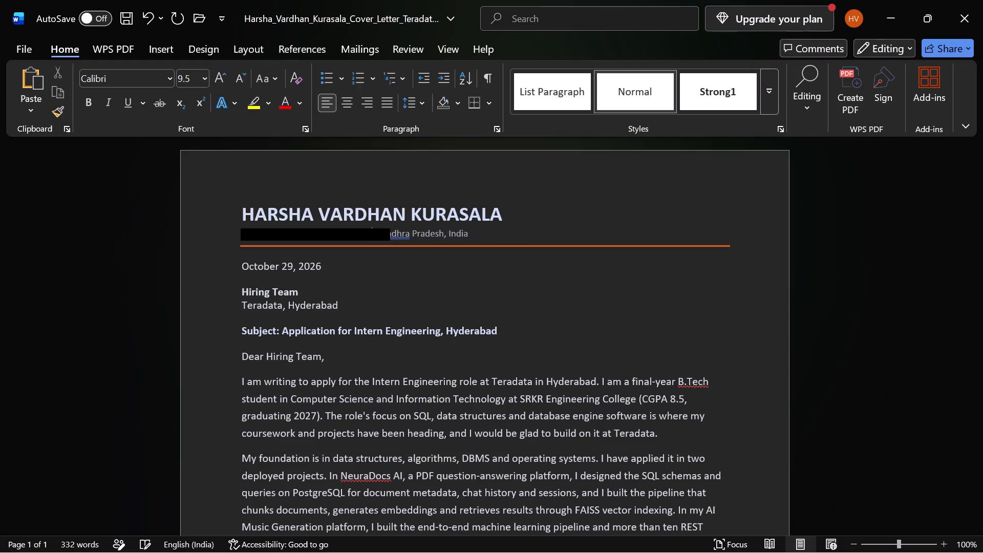
{"action": "key", "text": "BackSpace"}
{"action": "key", "text": "BackSpace"}
Look over the body of the cover letter and save the edited document.
{"action": "scroll", "coordinate": [452, 271], "scroll_direction": "down", "scroll_amount": 1}
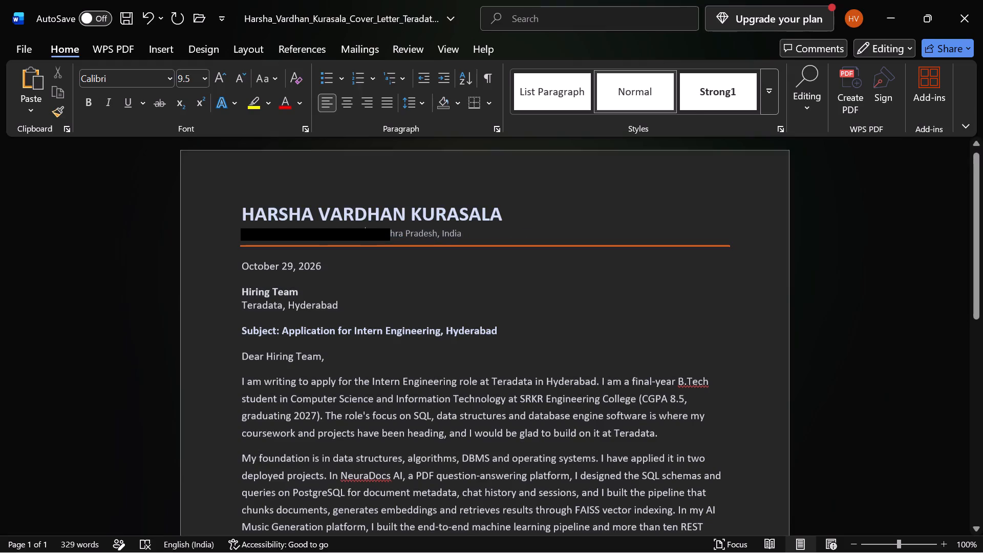
{"action": "scroll", "coordinate": [452, 271], "scroll_direction": "down", "scroll_amount": 3}
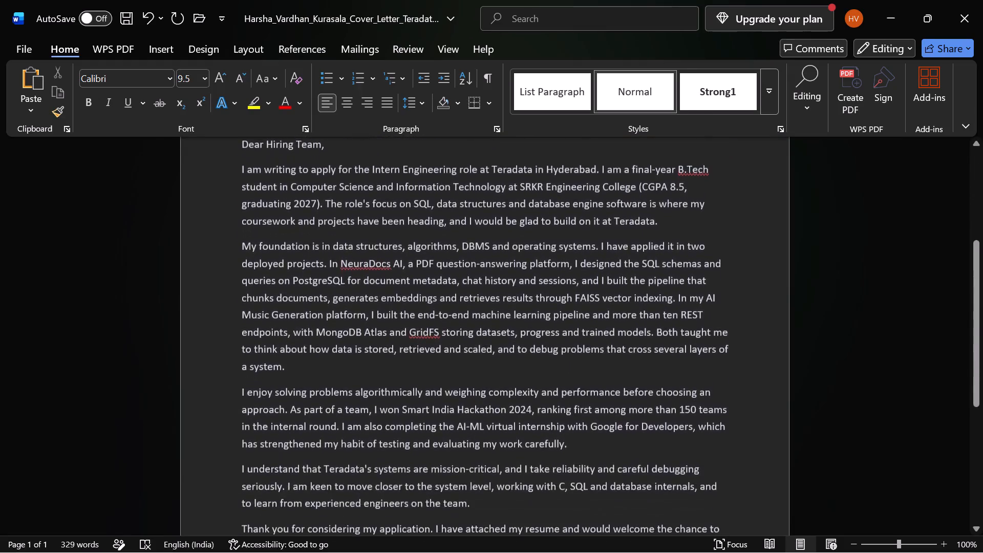
{"action": "scroll", "coordinate": [452, 271], "scroll_direction": "down", "scroll_amount": 1}
{"action": "key", "text": "ctrl+s"}
{"action": "scroll", "coordinate": [452, 271], "scroll_direction": "up", "scroll_amount": 1}
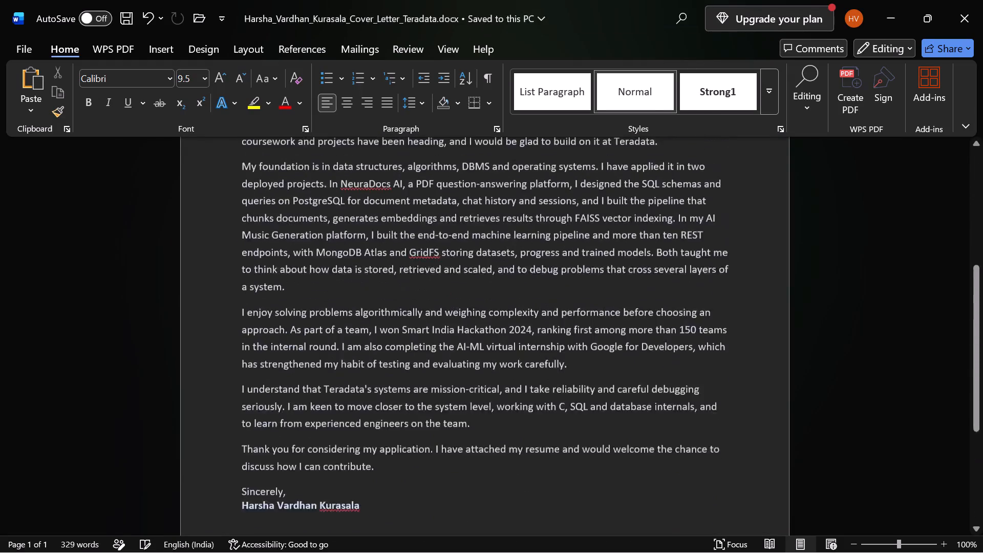
{"action": "scroll", "coordinate": [452, 271], "scroll_direction": "up", "scroll_amount": 1}
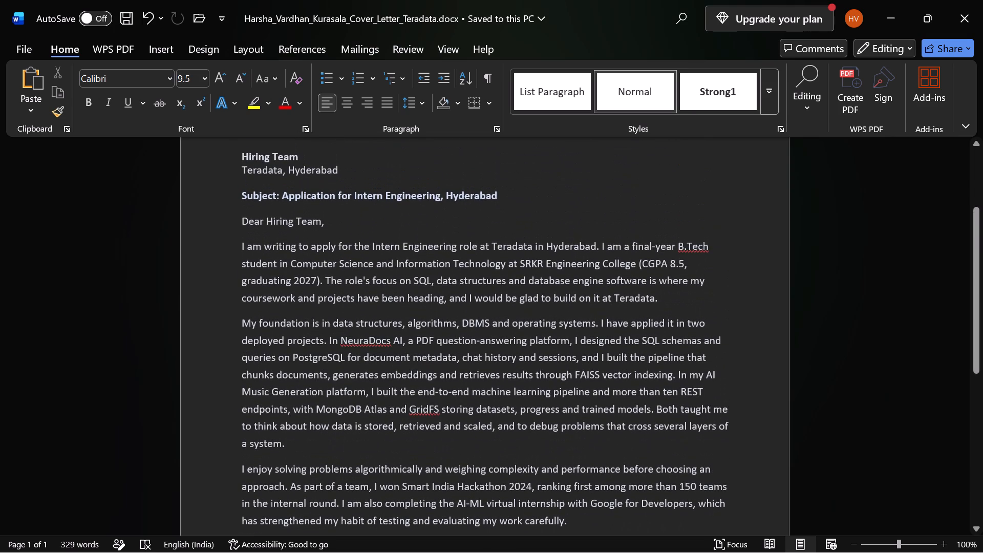
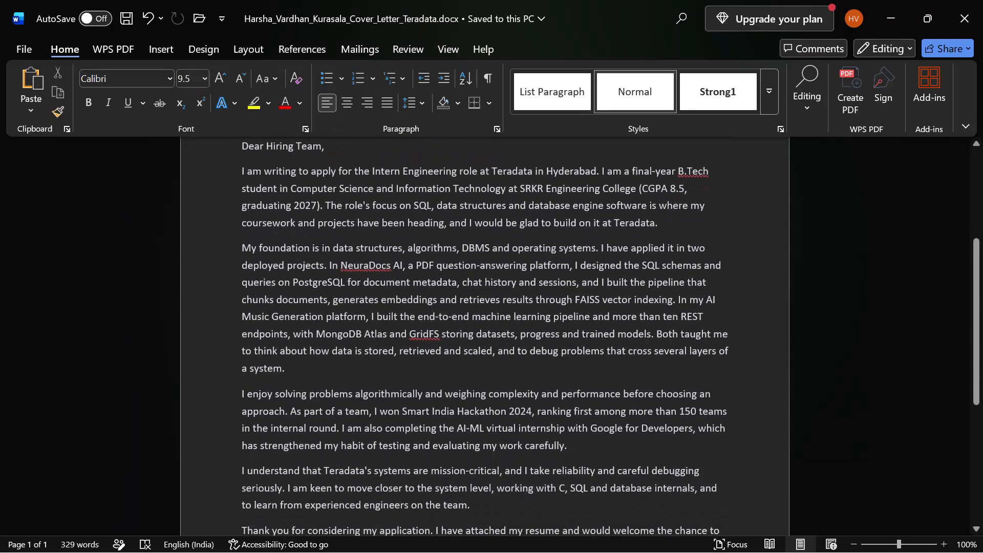
Check the closing paragraphs and signature of the cover letter and close the Word document.
{"action": "scroll", "coordinate": [436, 341], "scroll_direction": "down", "scroll_amount": 1}
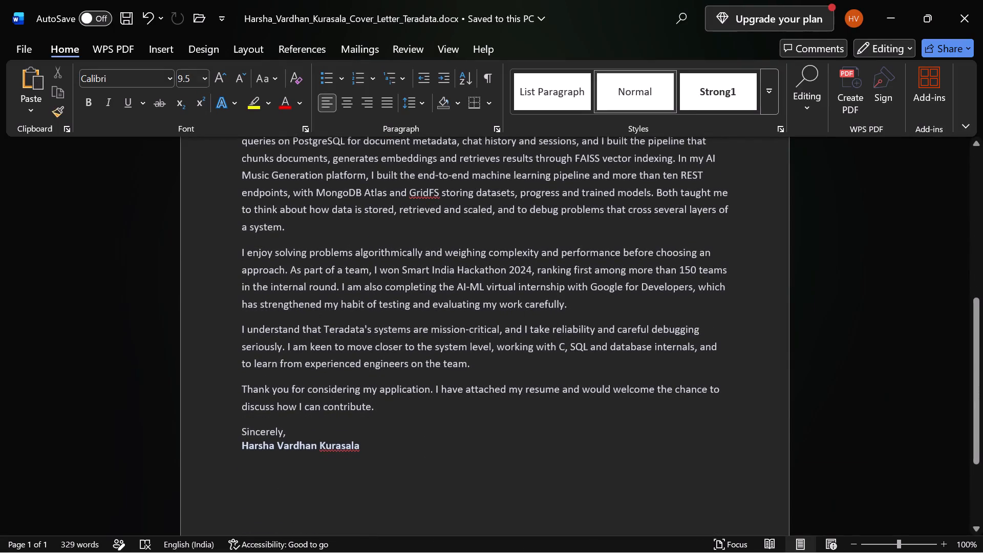
{"action": "scroll", "coordinate": [374, 359], "scroll_direction": "down", "scroll_amount": 2}
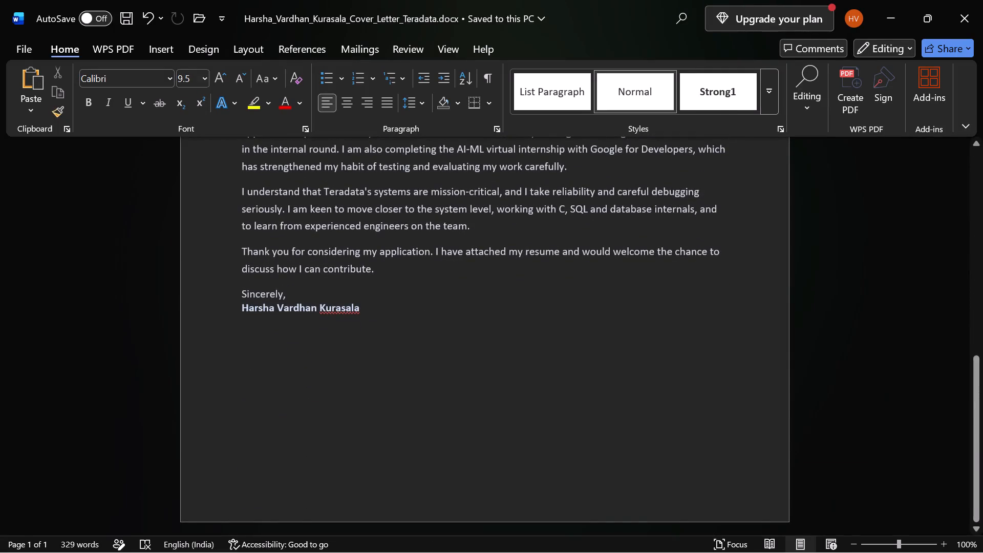
{"action": "left_click", "coordinate": [970, 1]}
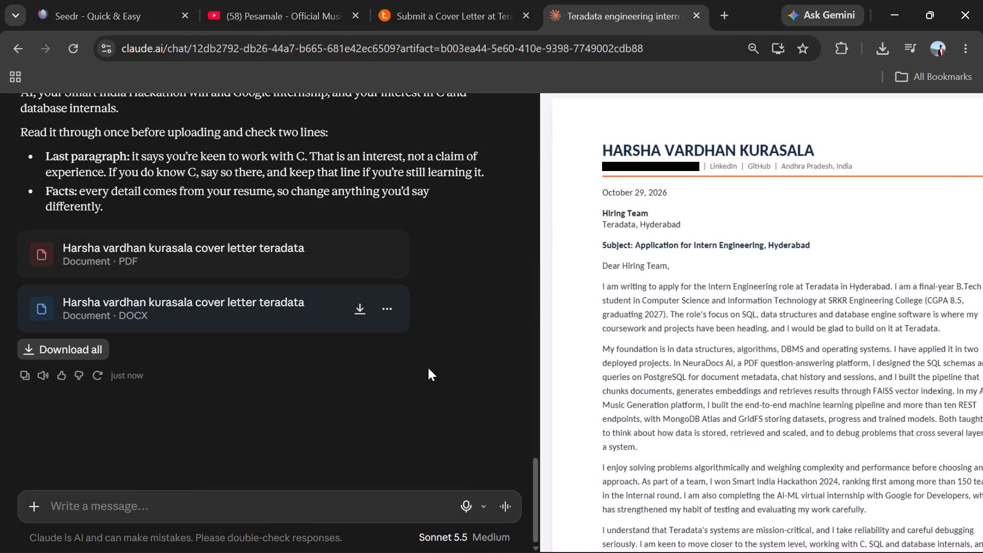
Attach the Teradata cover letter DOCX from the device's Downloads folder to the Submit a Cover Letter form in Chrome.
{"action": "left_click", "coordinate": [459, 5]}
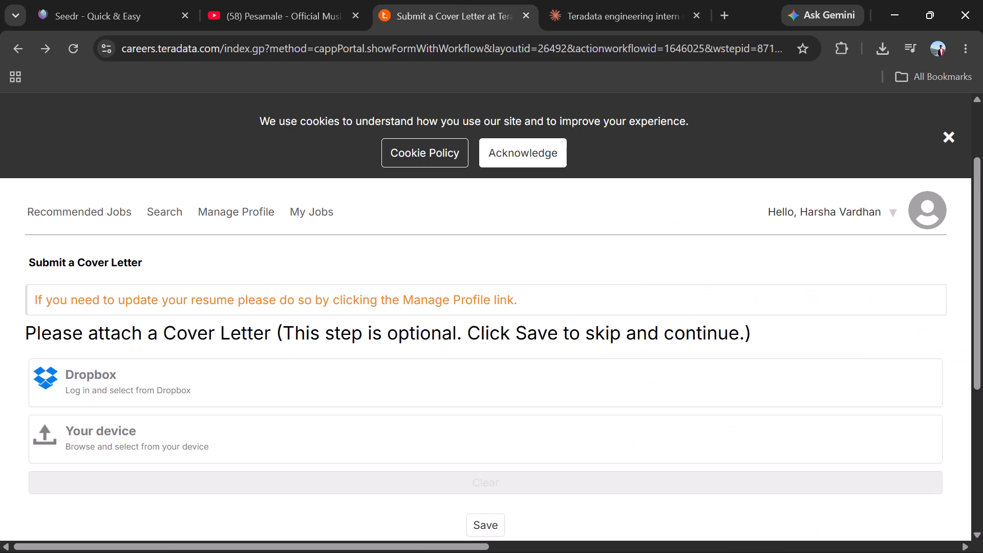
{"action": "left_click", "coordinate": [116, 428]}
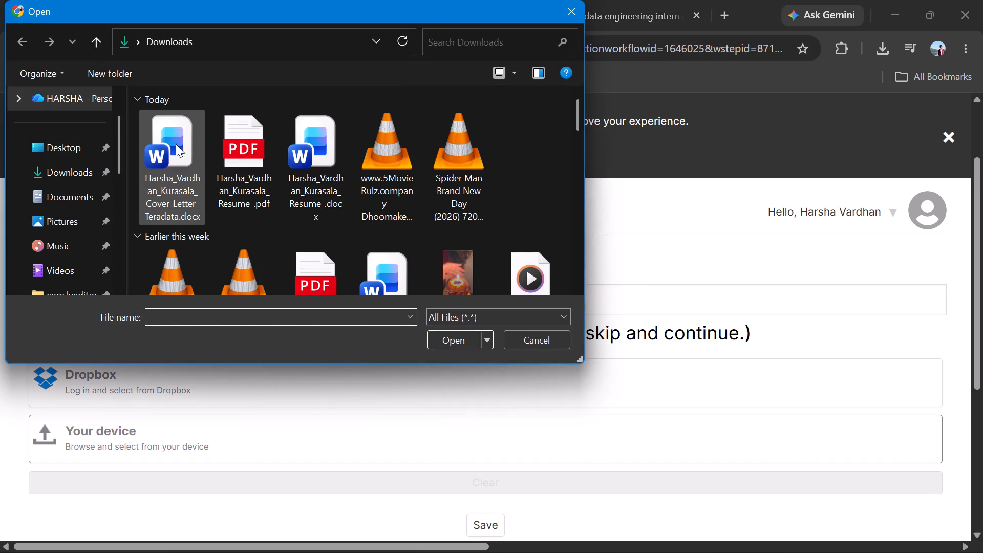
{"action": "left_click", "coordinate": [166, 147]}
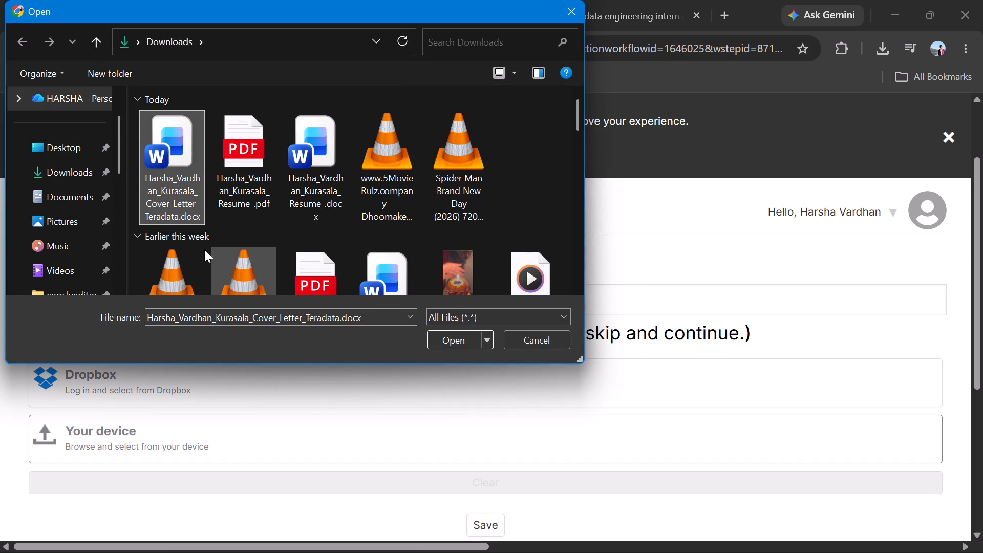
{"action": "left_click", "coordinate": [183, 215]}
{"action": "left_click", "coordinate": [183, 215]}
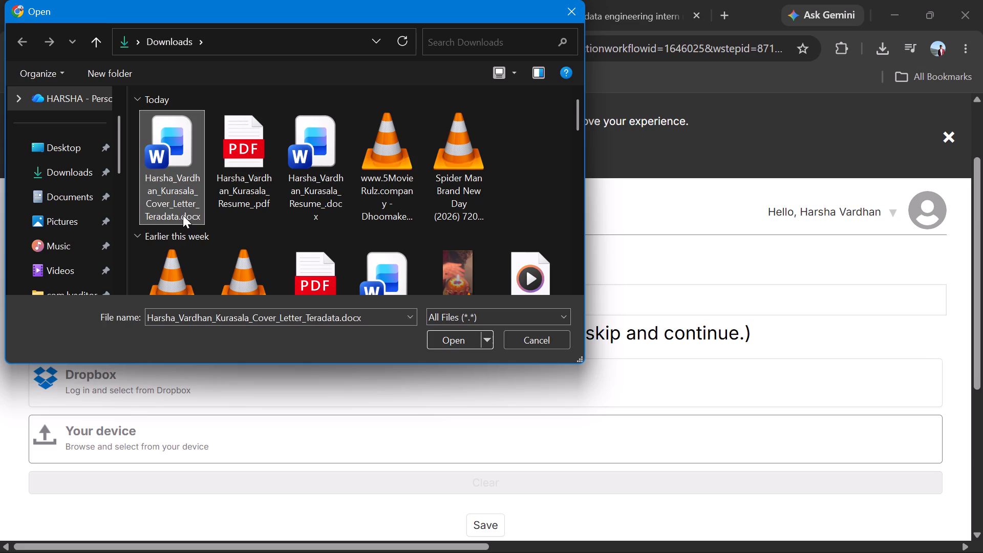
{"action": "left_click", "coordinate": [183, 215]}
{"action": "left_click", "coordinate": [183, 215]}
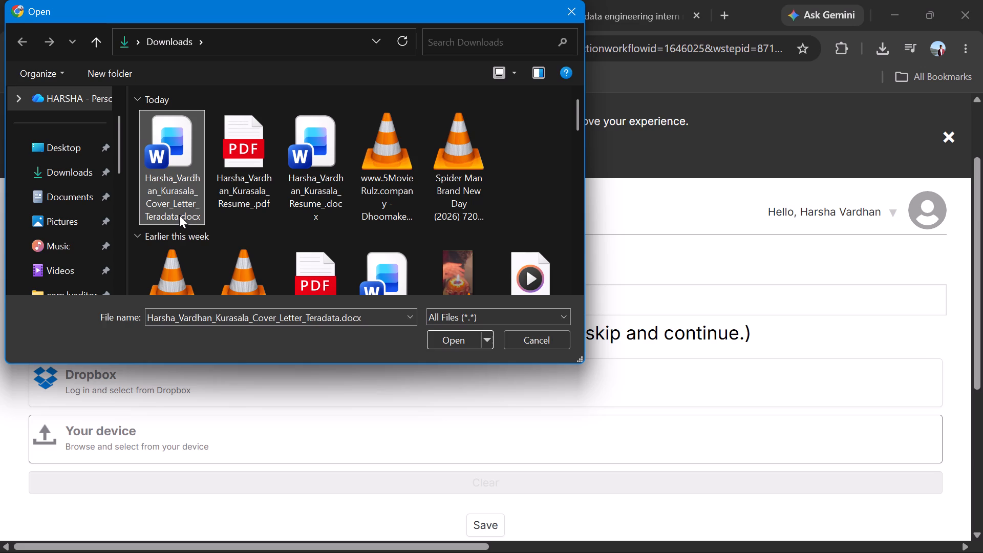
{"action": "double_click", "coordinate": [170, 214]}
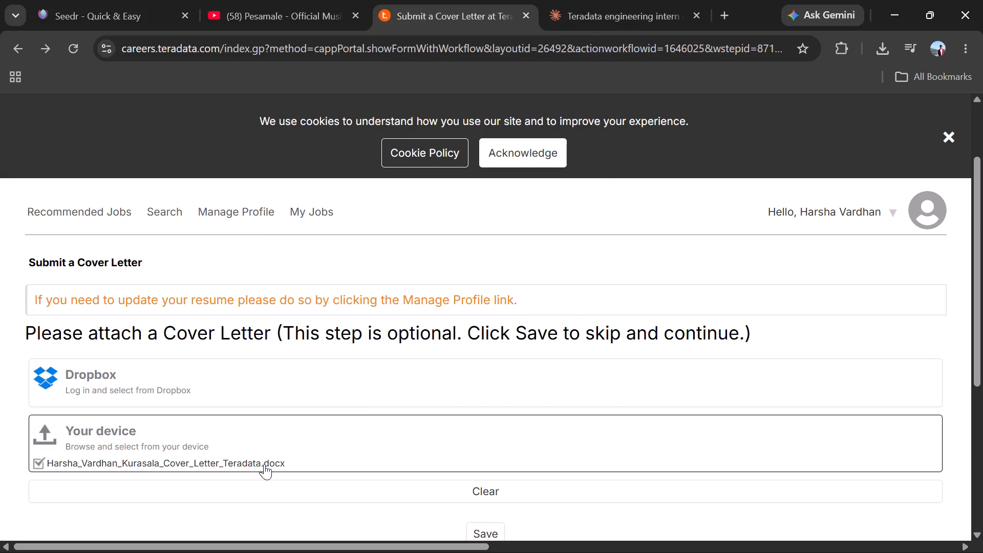
In File Explorer's Downloads folder, rename the cover letter DOCX so its name ends in Cover_Letter, without "_Teradata".
{"action": "left_click", "coordinate": [452, 544]}
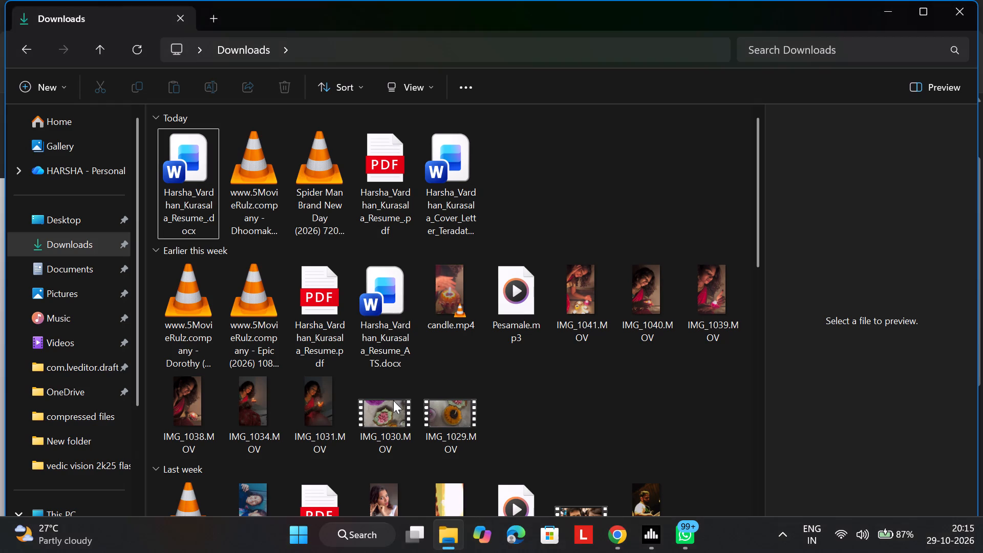
{"action": "double_click", "coordinate": [203, 211]}
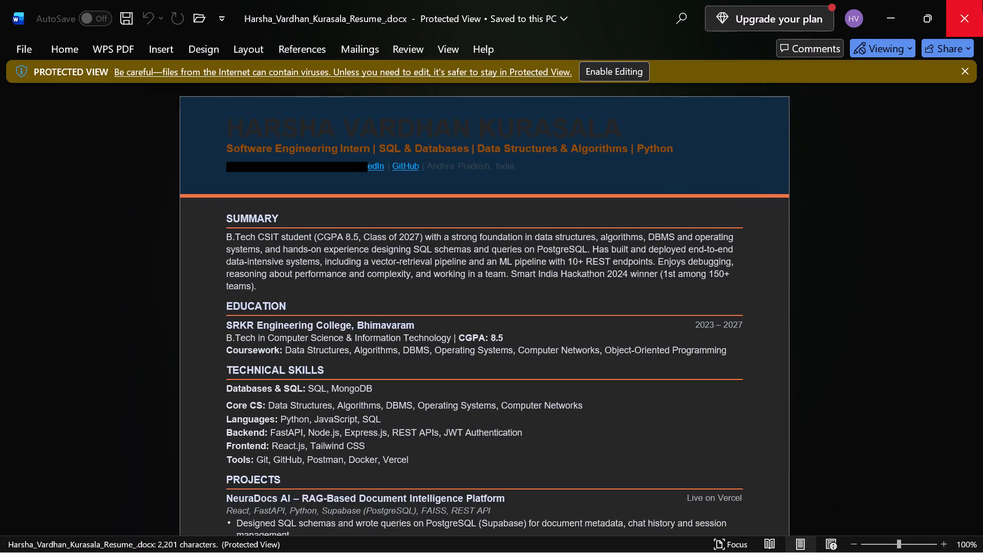
{"action": "left_click", "coordinate": [982, 0]}
{"action": "left_click", "coordinate": [134, 56]}
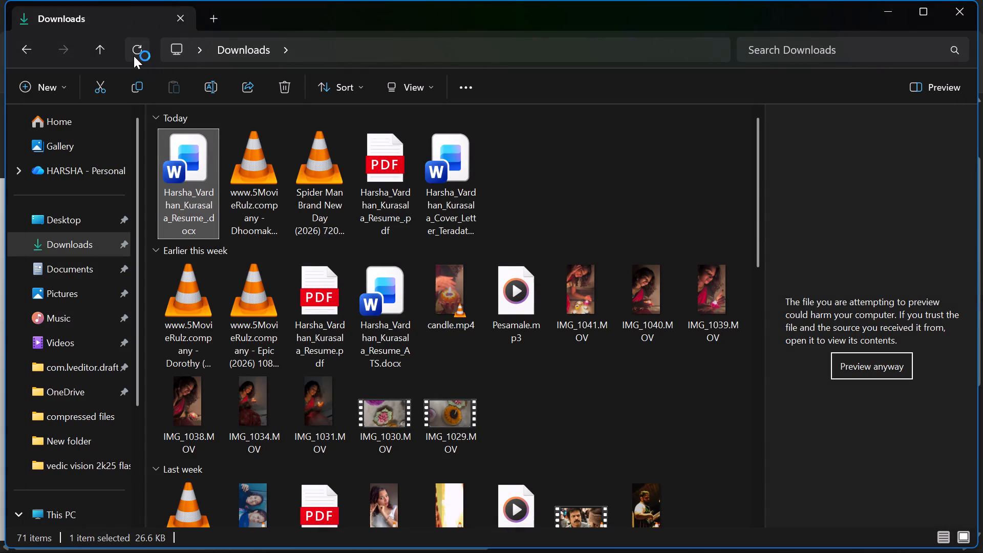
{"action": "left_click", "coordinate": [198, 224]}
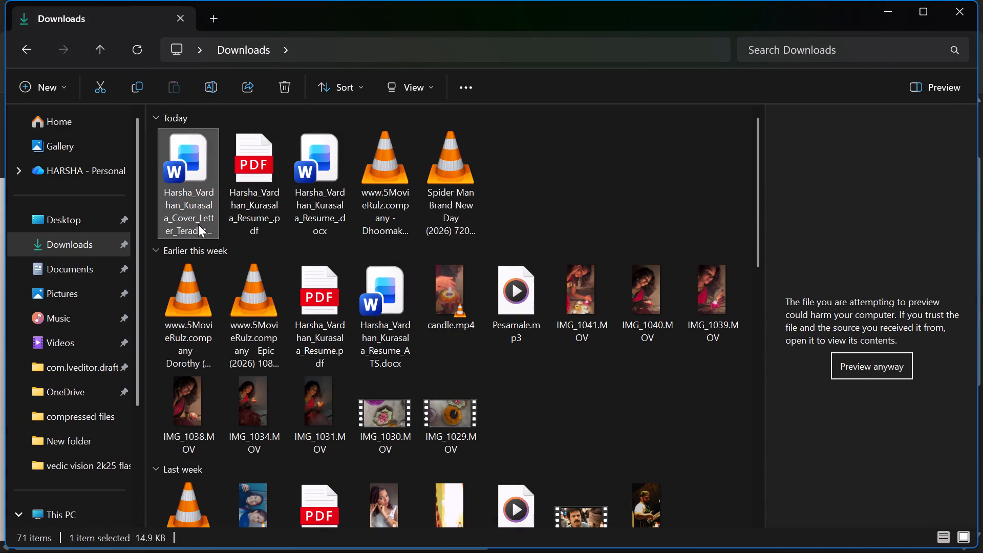
{"action": "left_click", "coordinate": [198, 224]}
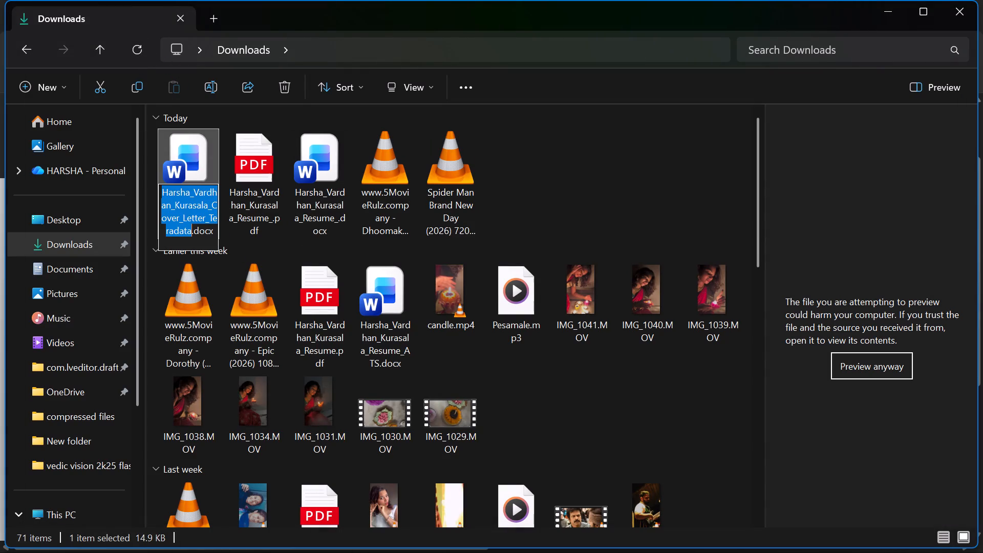
{"action": "key", "text": "Right"}
{"action": "key", "text": "BackSpace"}
{"action": "key", "text": "BackSpace"}
{"action": "key", "text": "BackSpace"}
{"action": "key", "text": "BackSpace"}
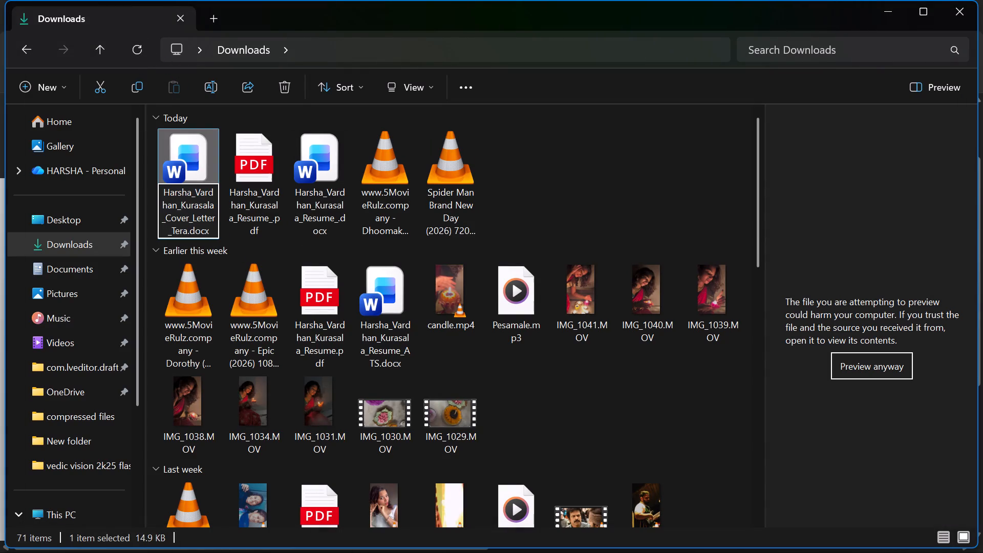
{"action": "key", "text": "BackSpace"}
{"action": "key", "text": "BackSpace"}
{"action": "key", "text": "BackSpace"}
{"action": "key", "text": "BackSpace"}
{"action": "key", "text": "BackSpace"}
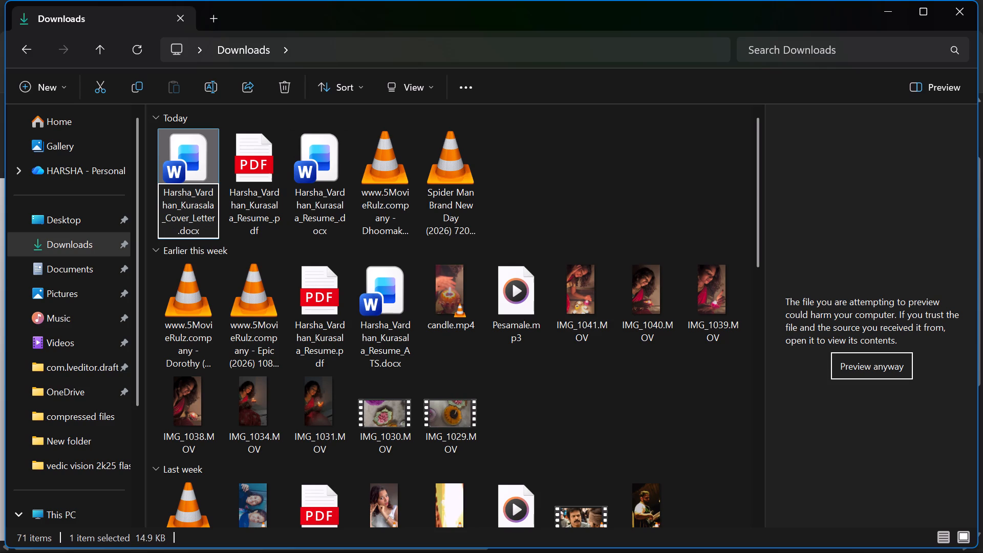
{"action": "key", "text": "Return"}
Back in Chrome, replace the attached cover letter with the renamed DOCX from the device and save the form.
{"action": "key", "text": "alt+Tab"}
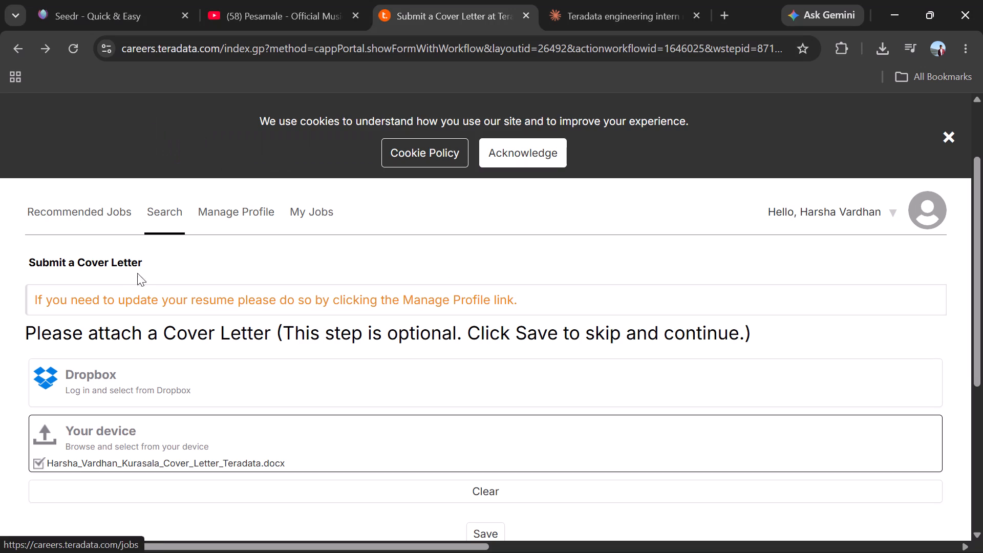
{"action": "left_click", "coordinate": [152, 420]}
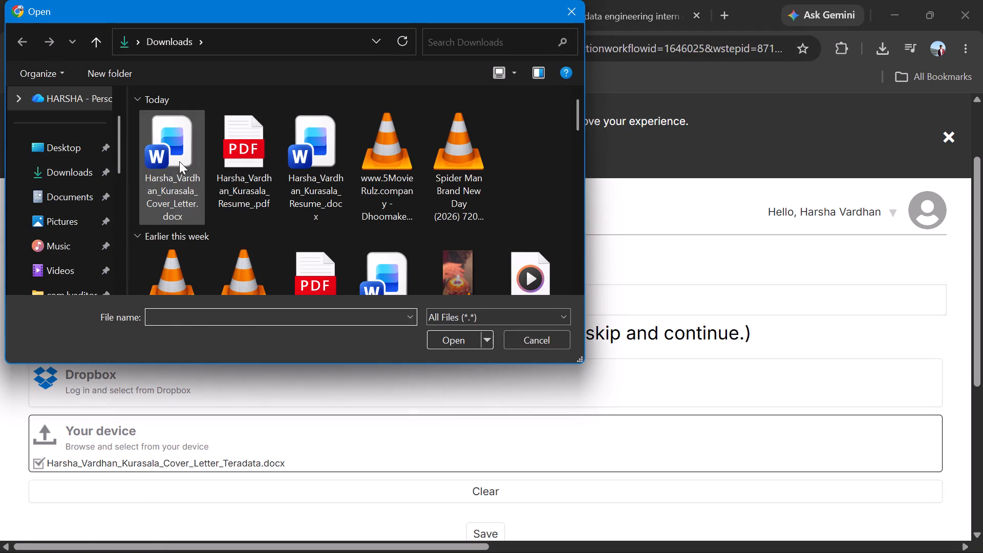
{"action": "left_click", "coordinate": [176, 159]}
{"action": "left_click", "coordinate": [450, 337]}
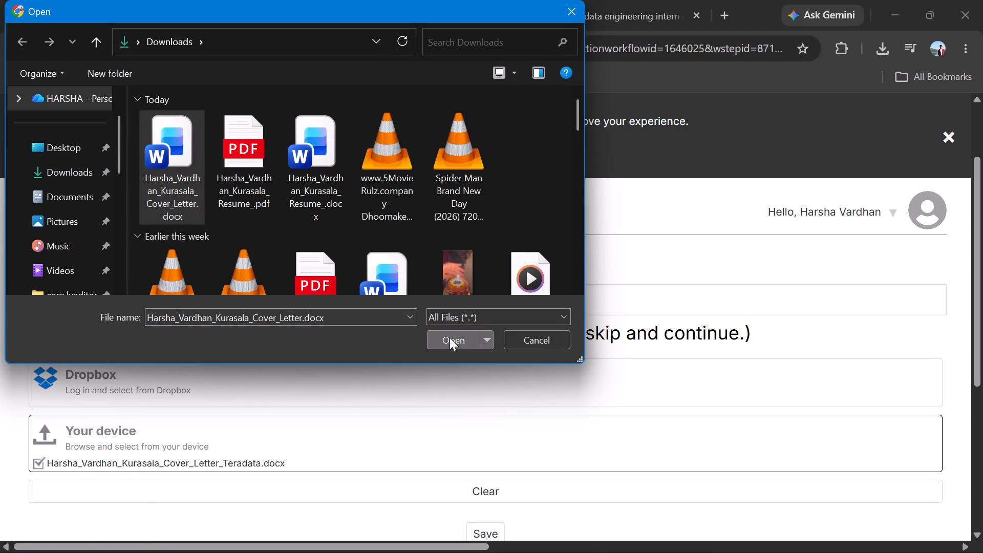
{"action": "scroll", "coordinate": [468, 418], "scroll_direction": "down", "scroll_amount": 2}
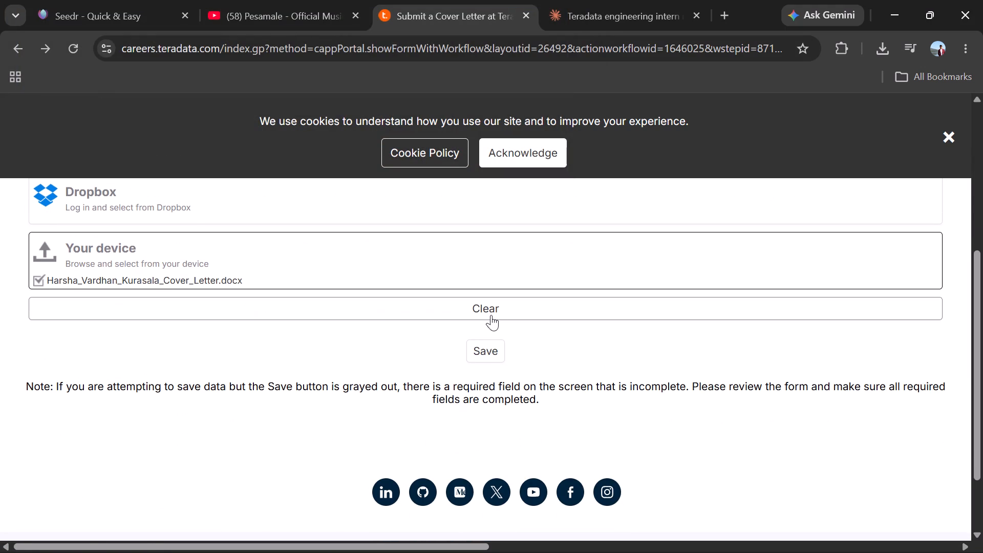
{"action": "left_click", "coordinate": [483, 354]}
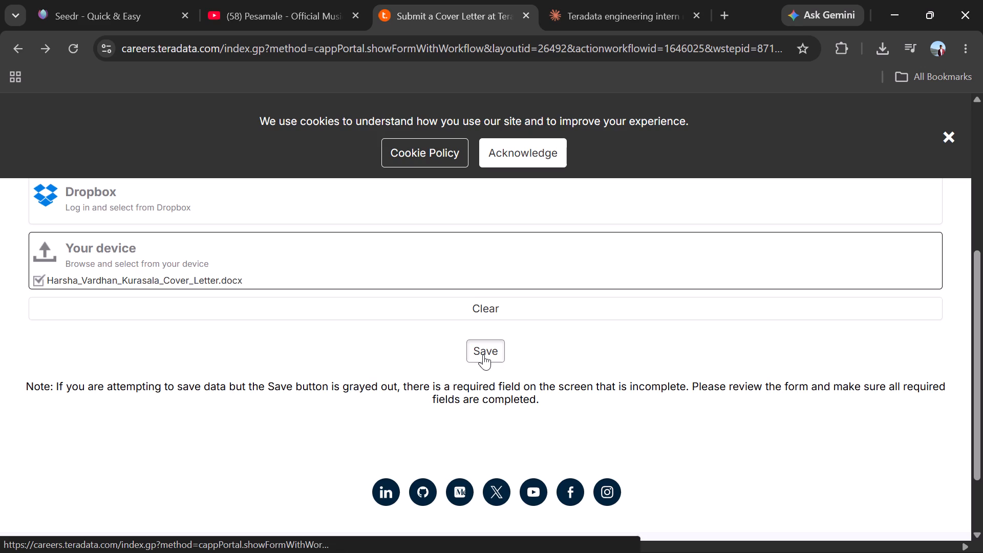
Answer No to the visa sponsorship question under Work Authorization and save the answer.
{"action": "scroll", "coordinate": [483, 354], "scroll_direction": "down", "scroll_amount": 3}
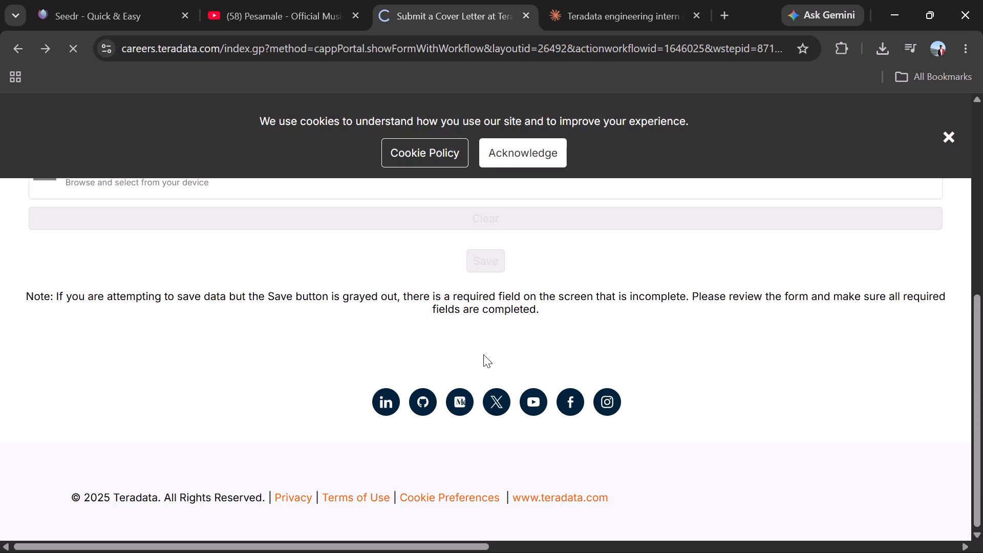
{"action": "scroll", "coordinate": [483, 354], "scroll_direction": "down", "scroll_amount": 2}
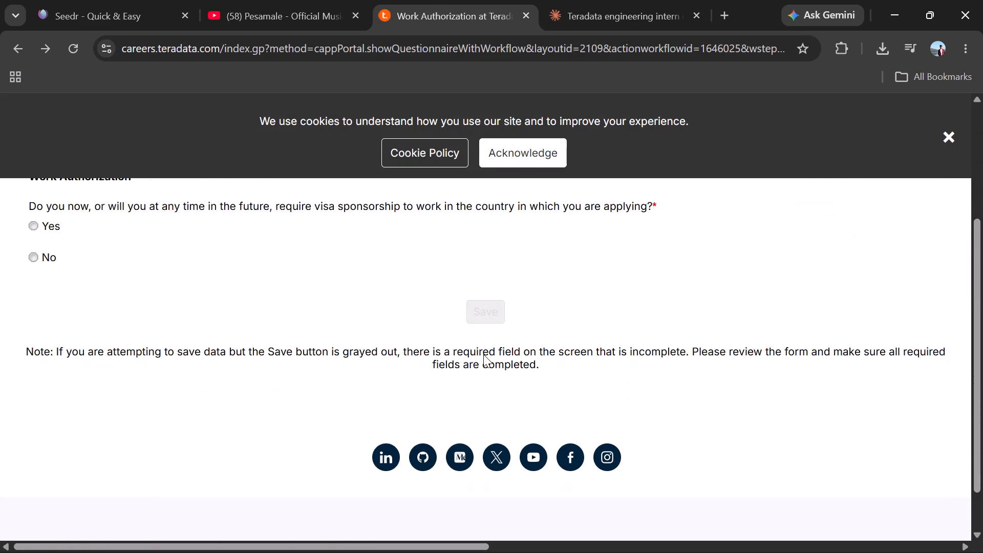
{"action": "scroll", "coordinate": [483, 354], "scroll_direction": "down", "scroll_amount": 2}
{"action": "scroll", "coordinate": [483, 354], "scroll_direction": "up", "scroll_amount": 4}
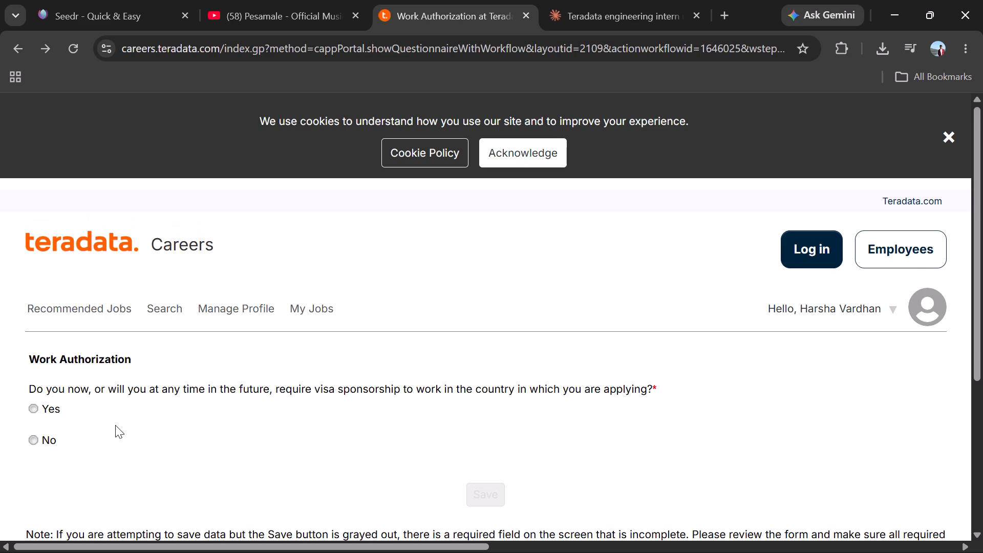
{"action": "left_click", "coordinate": [35, 415]}
{"action": "scroll", "coordinate": [35, 415], "scroll_direction": "down", "scroll_amount": 2}
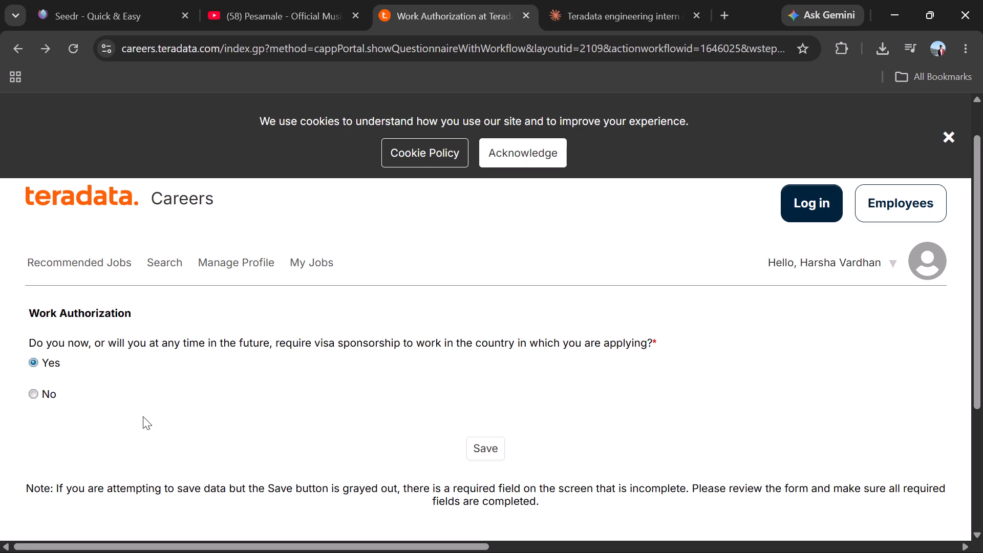
{"action": "left_click", "coordinate": [34, 397]}
{"action": "left_click", "coordinate": [489, 449]}
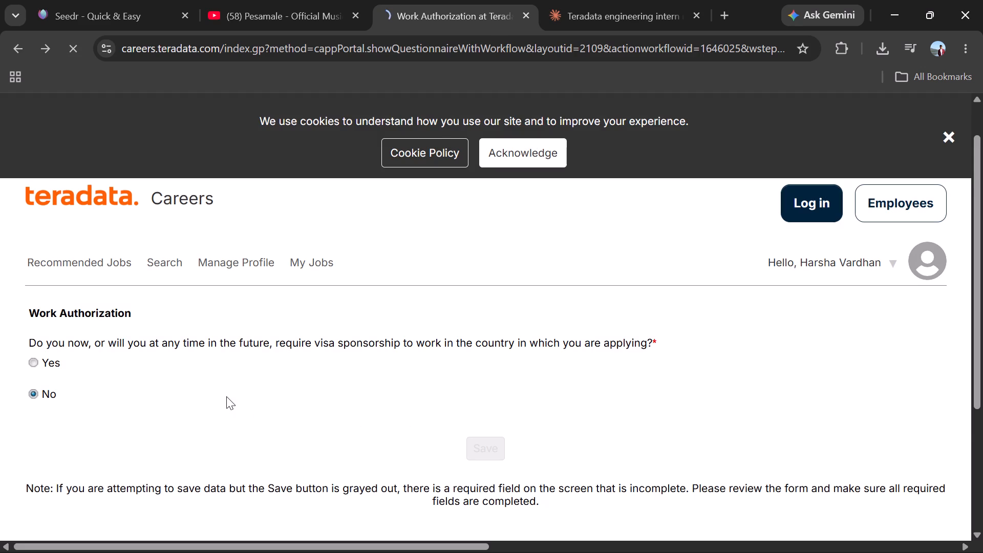
{"action": "scroll", "coordinate": [159, 409], "scroll_direction": "down", "scroll_amount": 2}
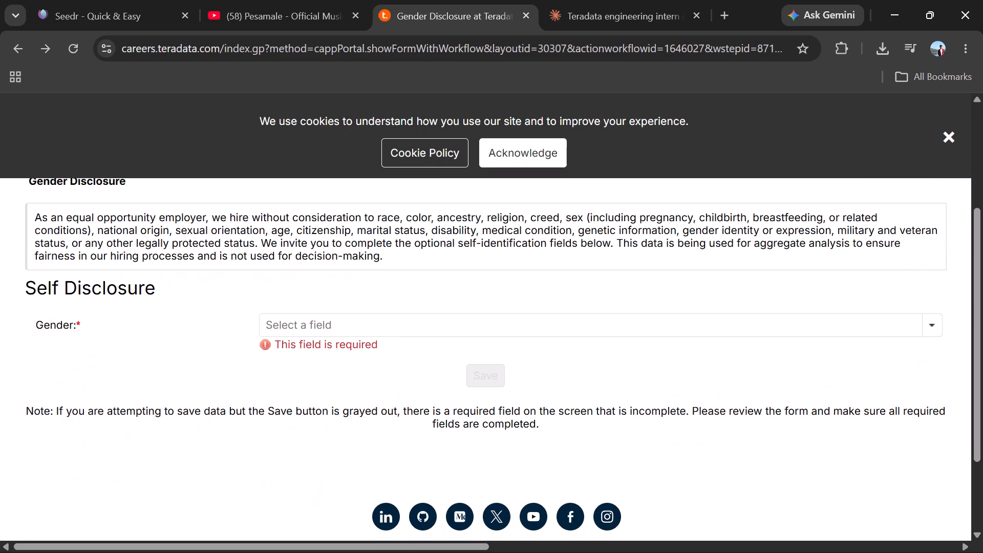
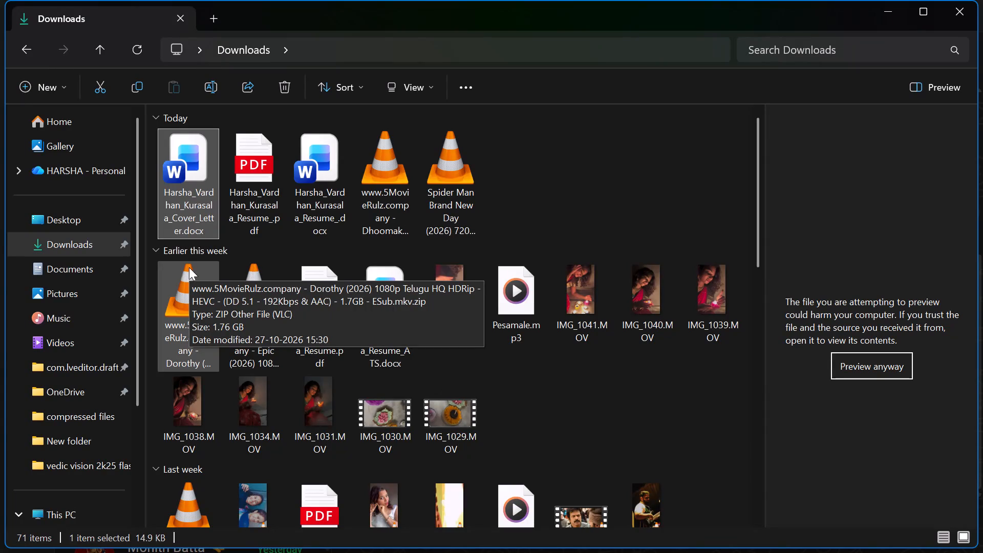
Deselect the cover letter document in the Downloads folder.
{"action": "left_click", "coordinate": [547, 171]}
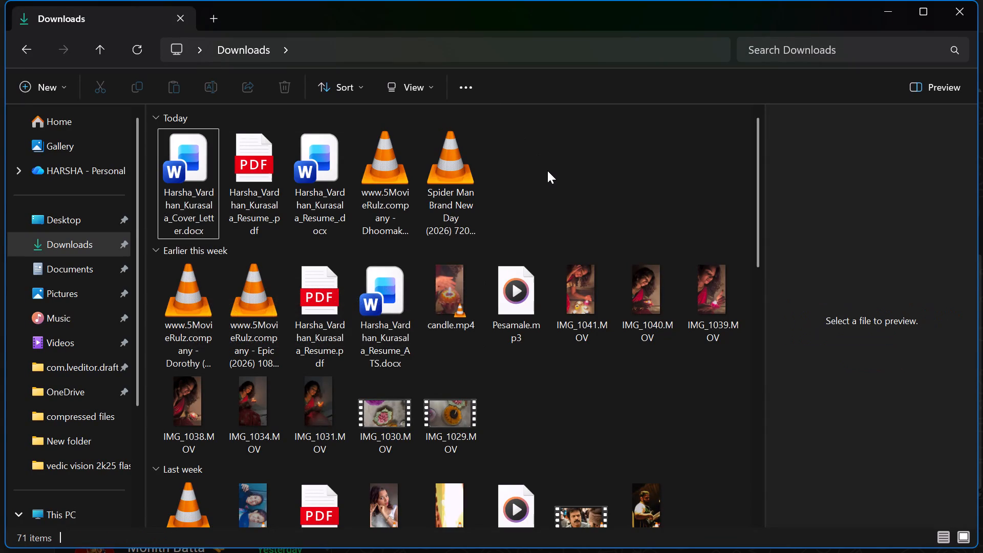